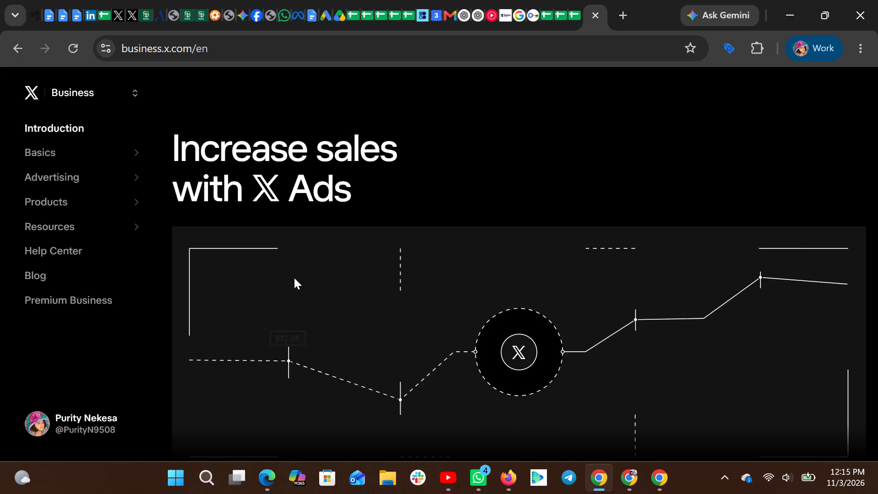
Look through the X Business introduction page on increasing sales with X Ads and why brands choose it.
scroll(294, 278, "down", 2)
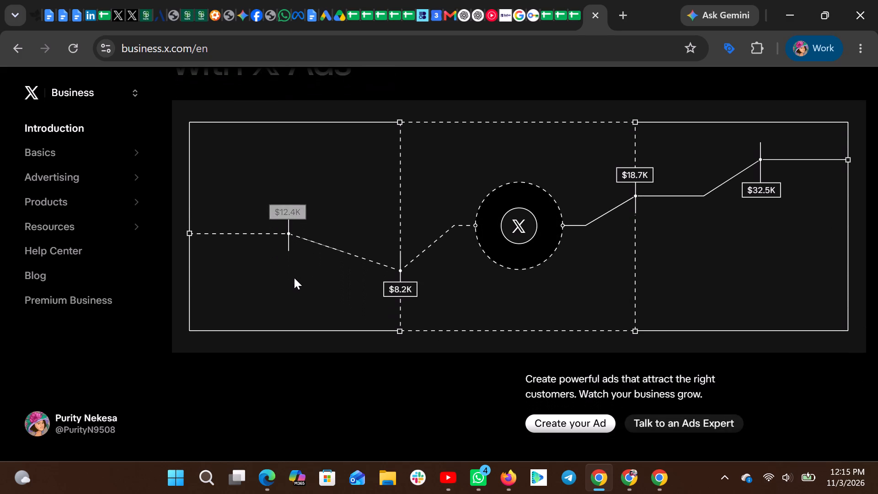
scroll(397, 385, "down", 1)
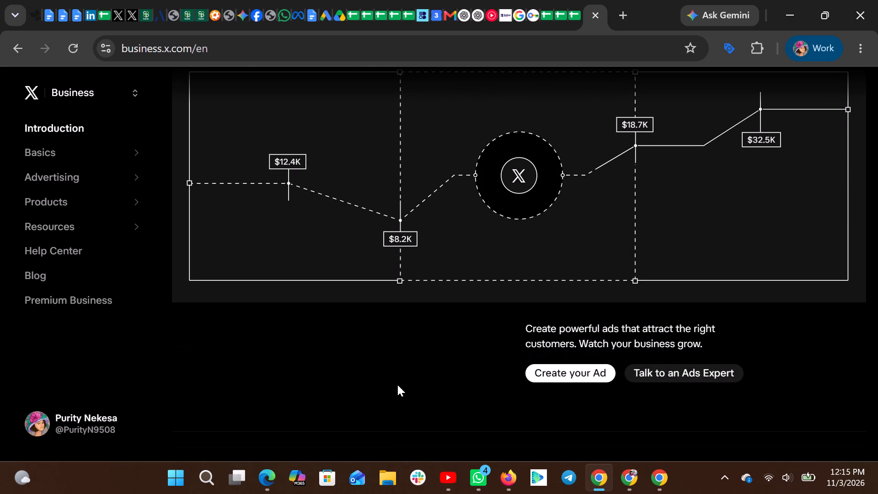
scroll(397, 385, "down", 2)
scroll(331, 366, "down", 5)
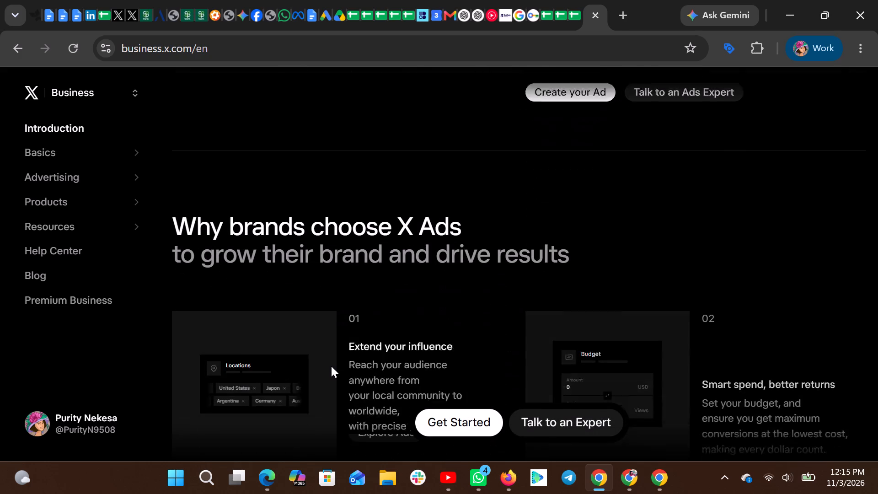
scroll(331, 366, "down", 1)
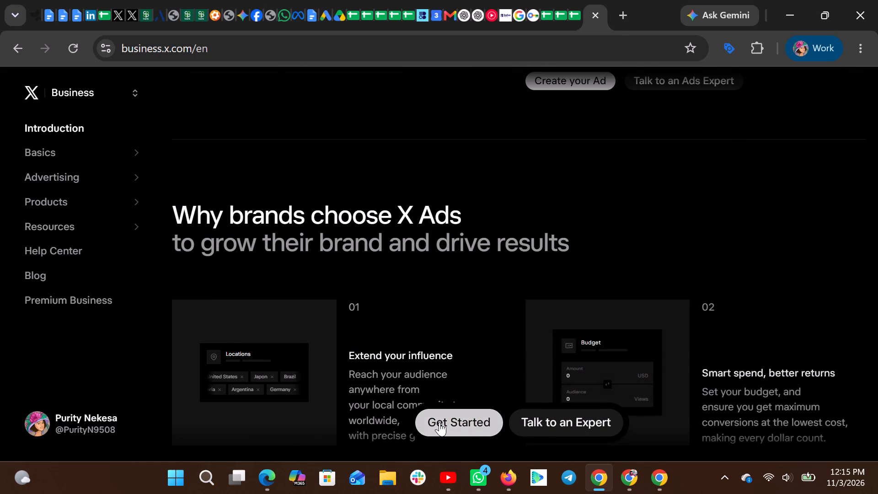
Expand the Basics and Products sections of the X Business site navigation and review their subpages.
left_click(84, 148)
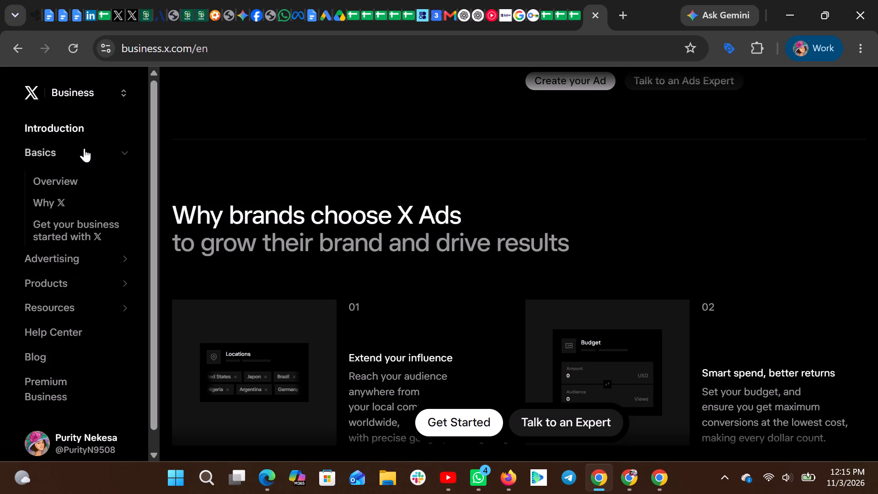
left_click(76, 280)
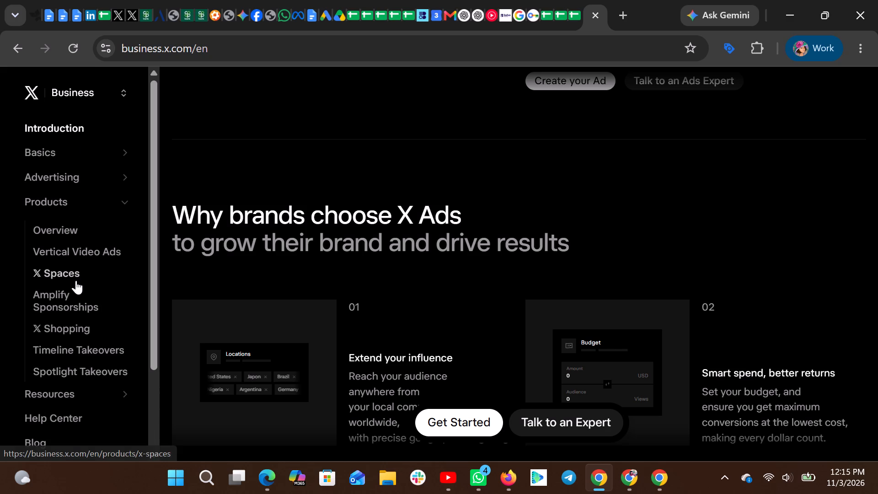
scroll(73, 297, "down", 1)
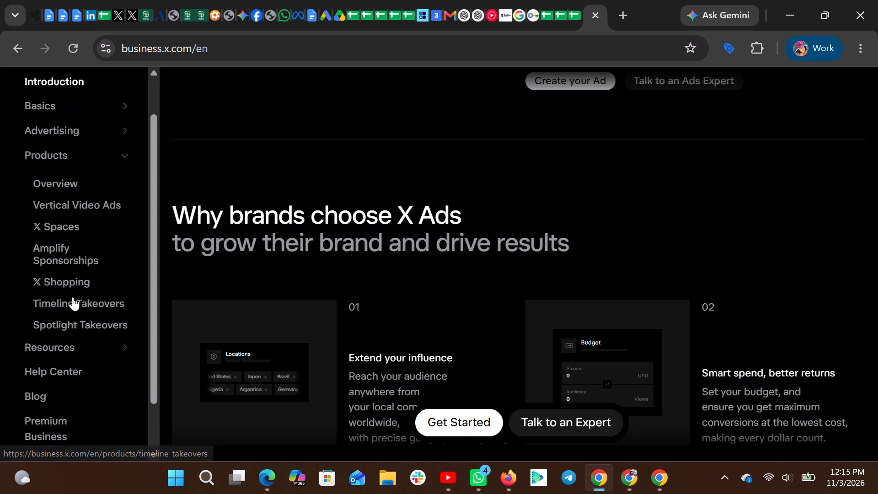
scroll(73, 297, "down", 1)
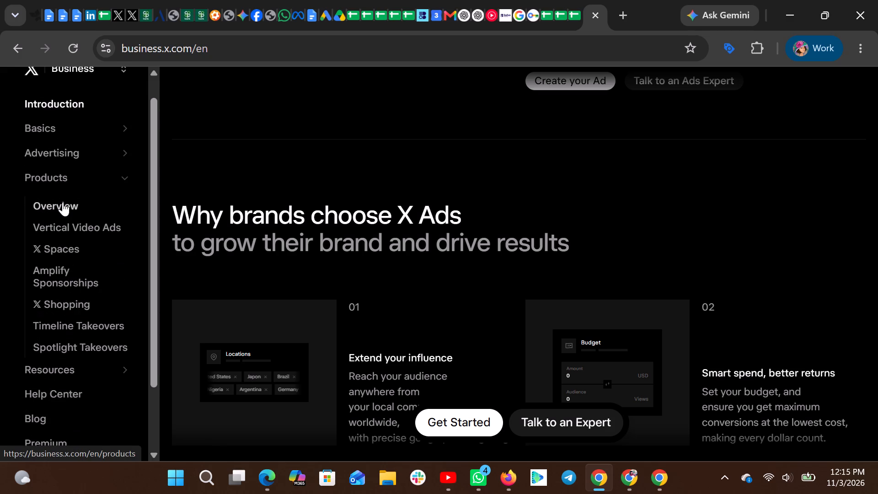
scroll(94, 254, "up", 1)
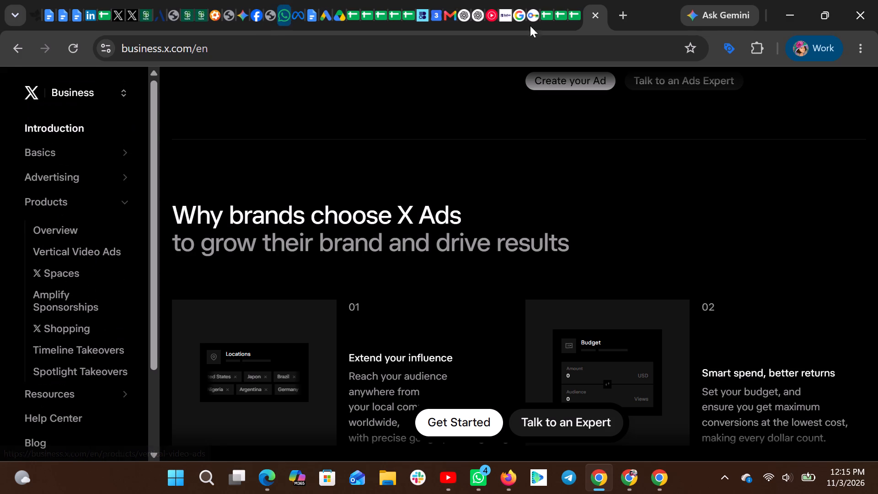
Search Google for "how do i know of the number of follows i gained in a certain period from an X paid ad".
left_click(423, 43)
key("h")
type("ow f")
key("BackSpace")
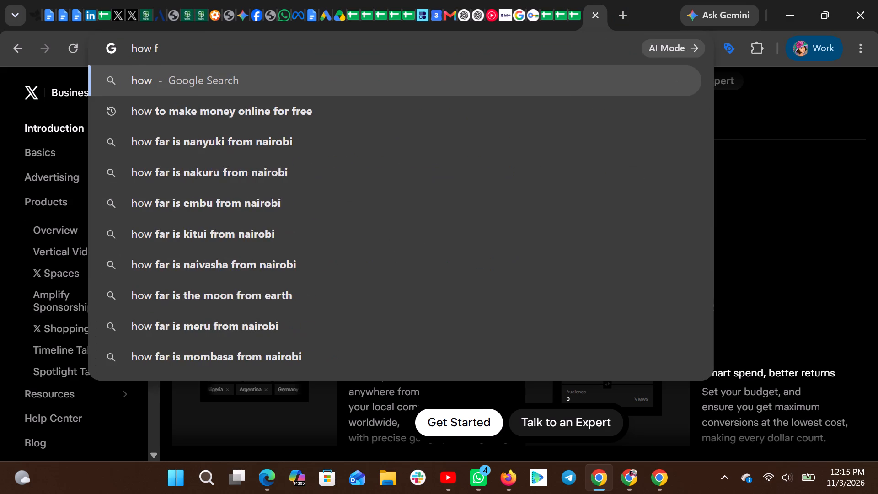
type("do")
key("space")
key("space")
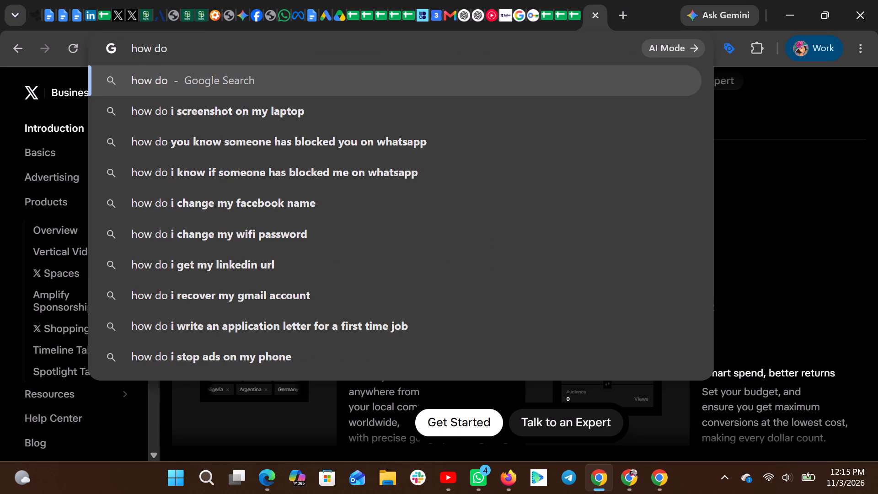
key("BackSpace")
type("i know of the")
key("space")
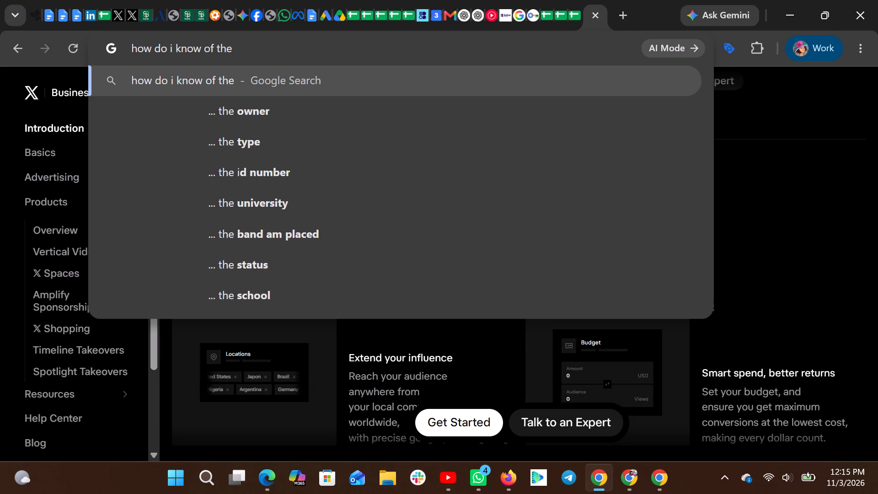
type("number of follows")
key("space")
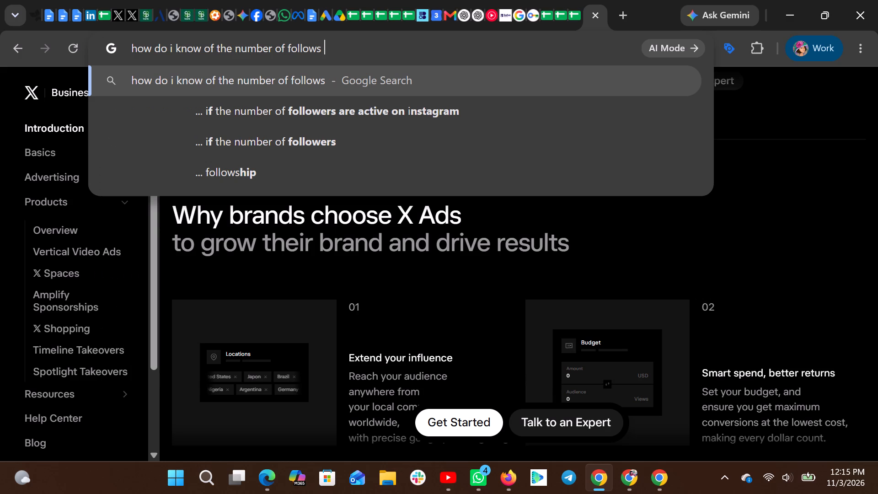
type("i gained in a certin")
key("space")
key("BackSpace")
key("BackSpace")
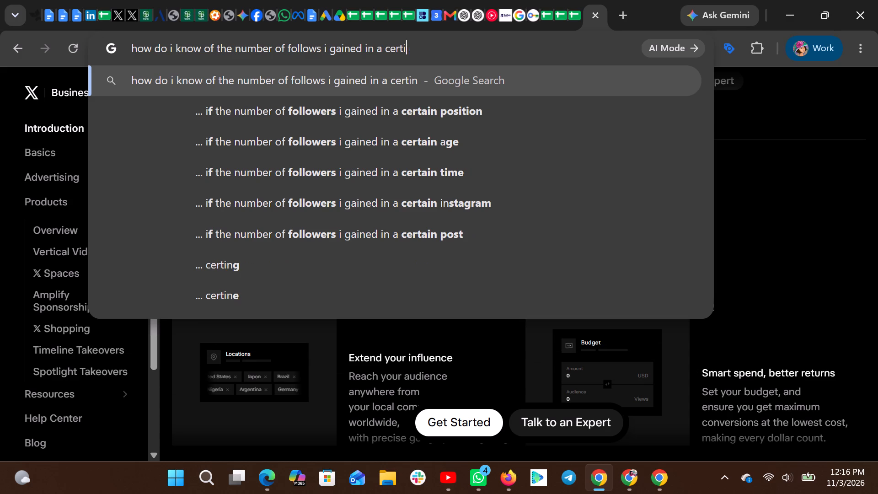
key("BackSpace")
type("ain")
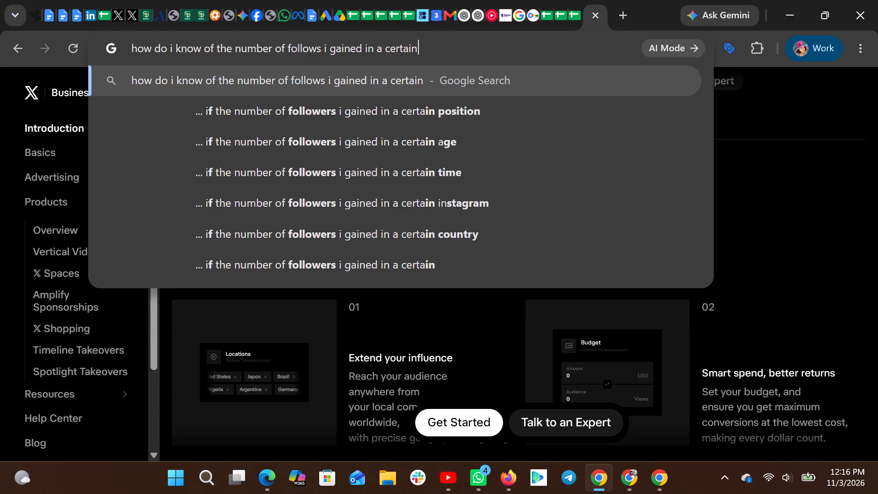
key("space")
type("period for")
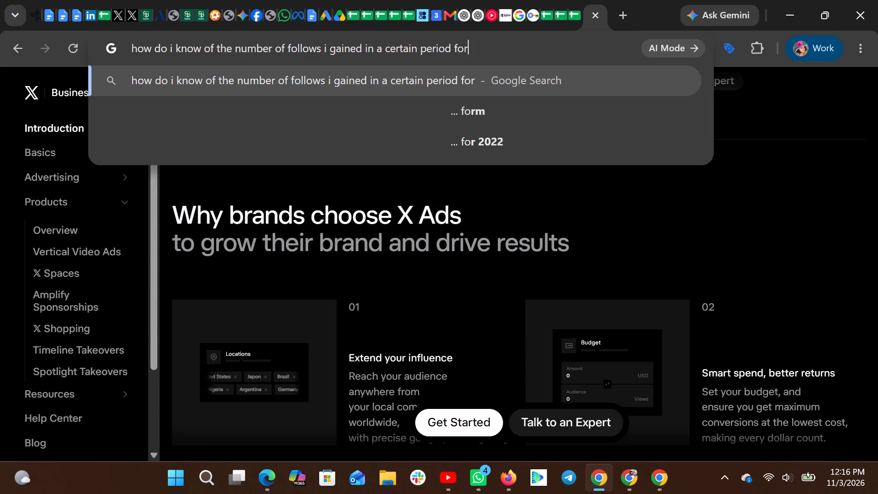
key("space")
key("BackSpace")
key("BackSpace")
key("BackSpace")
type("rom a paid")
key("space")
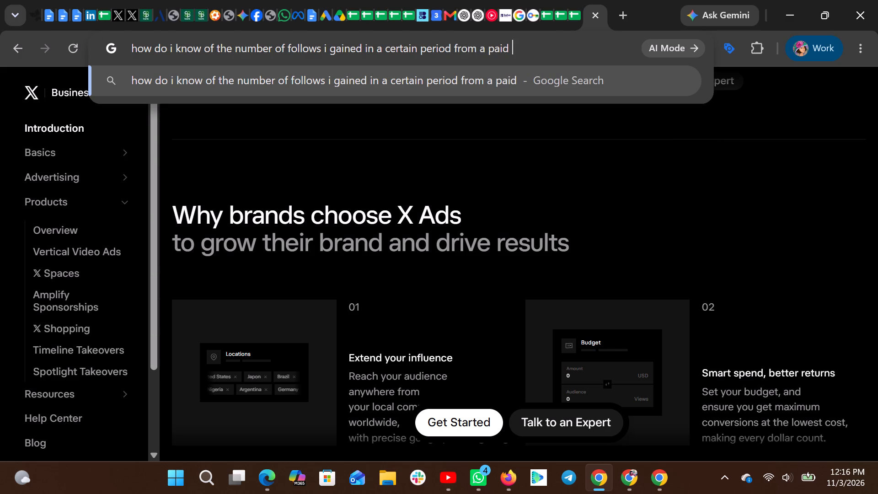
key("a")
type("d")
key("space")
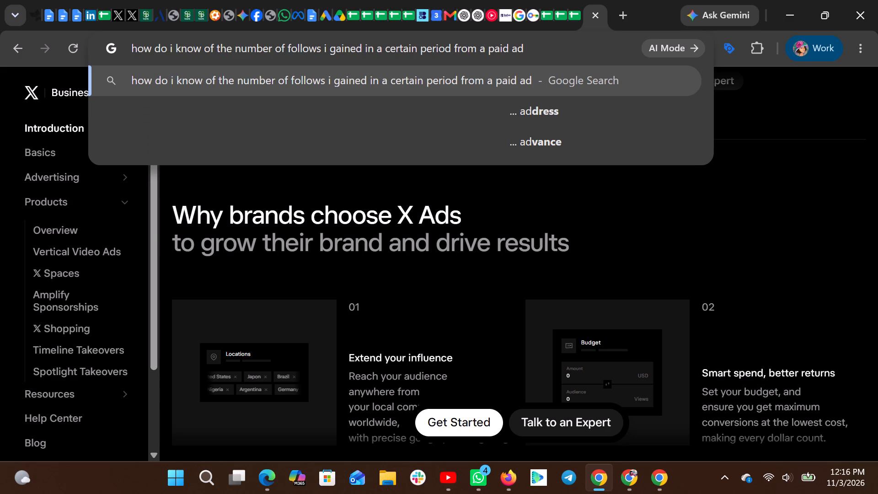
left_click(487, 50)
type("n")
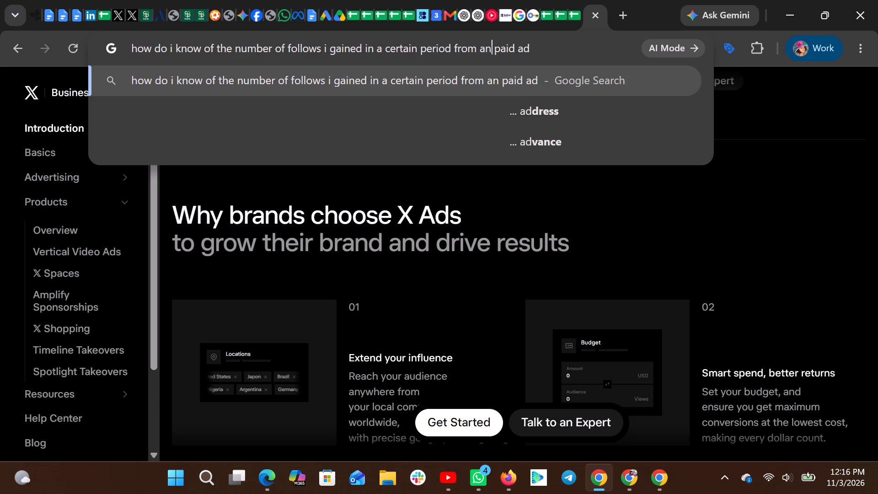
key("space")
key("x")
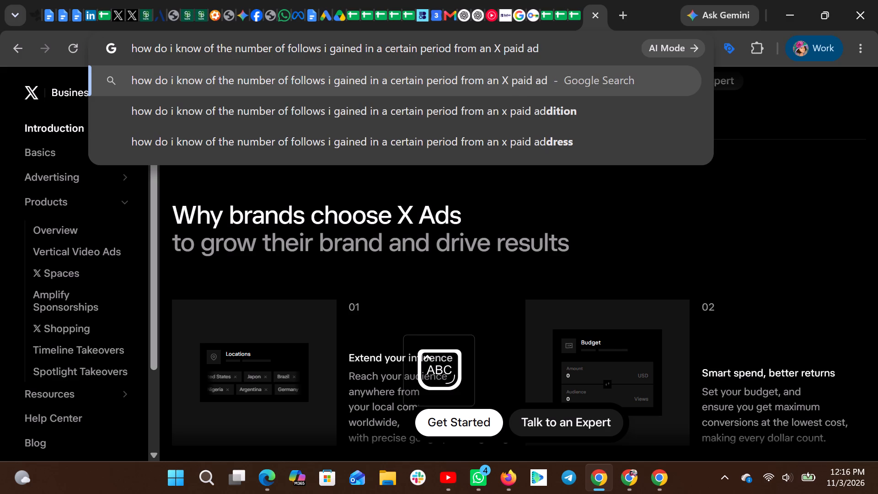
key("Return")
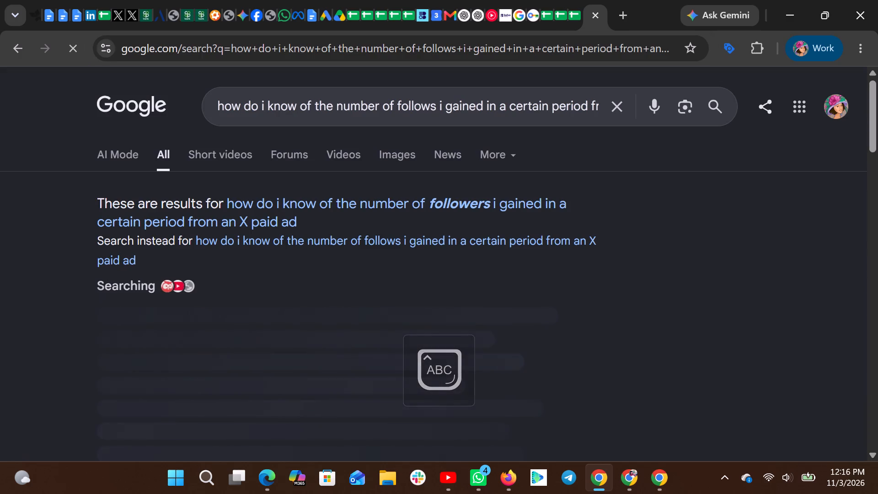
Expand the full AI Overview answer and read its step-by-step instructions for checking follower metrics in X Ads.
scroll(406, 233, "down", 1)
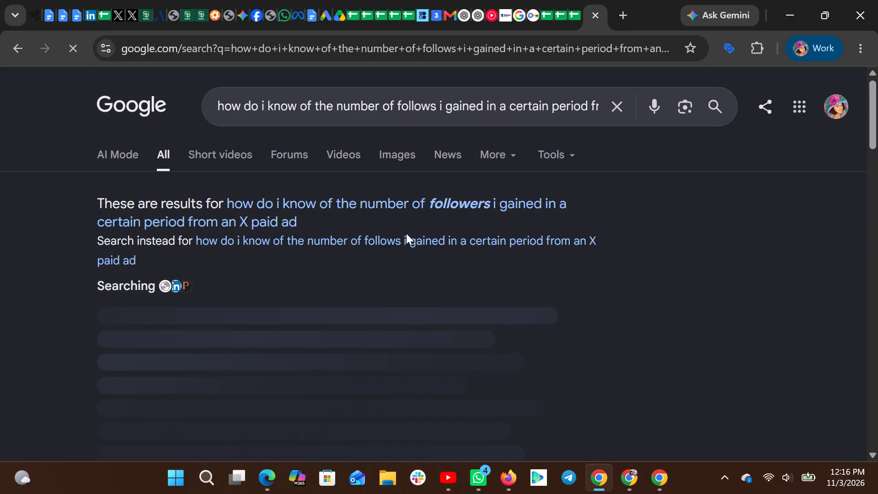
scroll(406, 233, "down", 1)
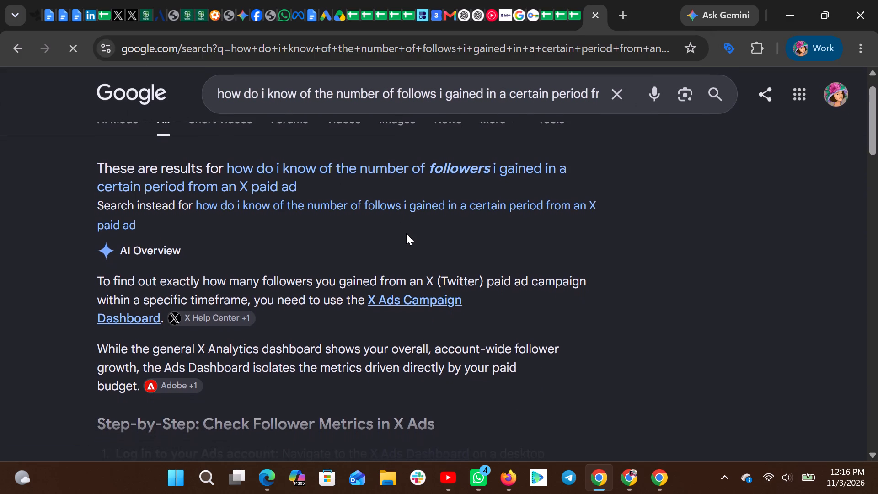
scroll(406, 233, "down", 1)
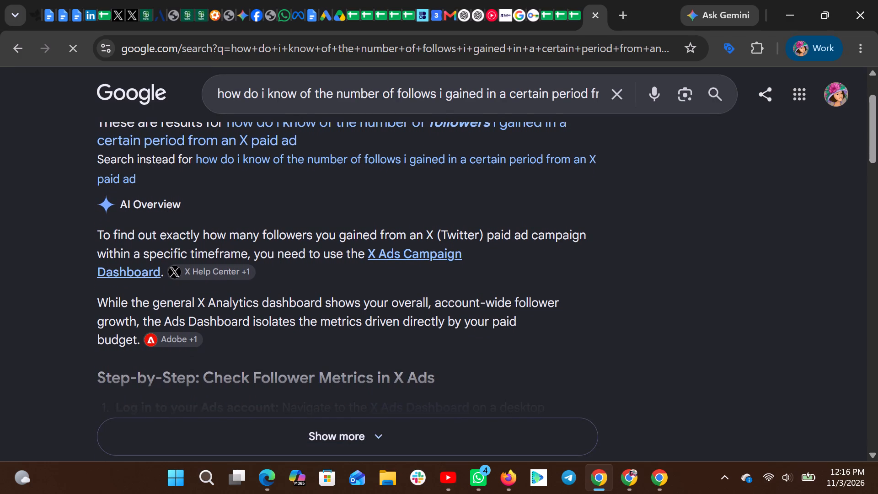
scroll(379, 263, "down", 1)
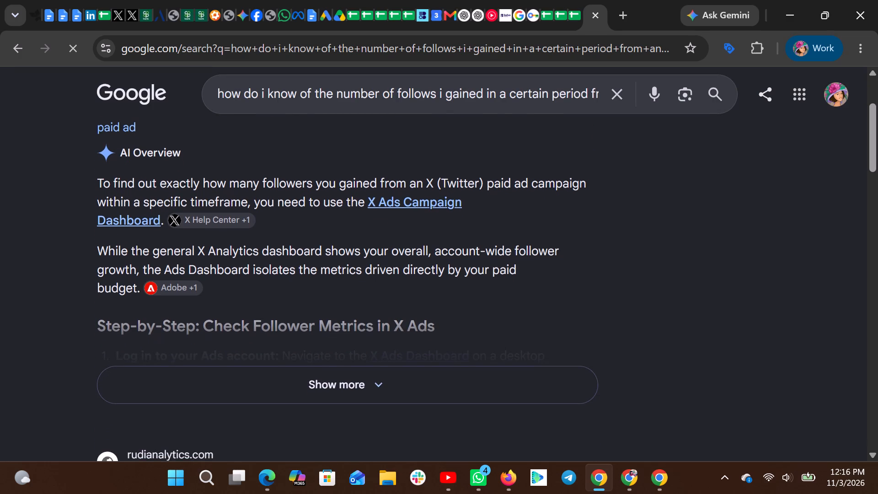
left_click(351, 376)
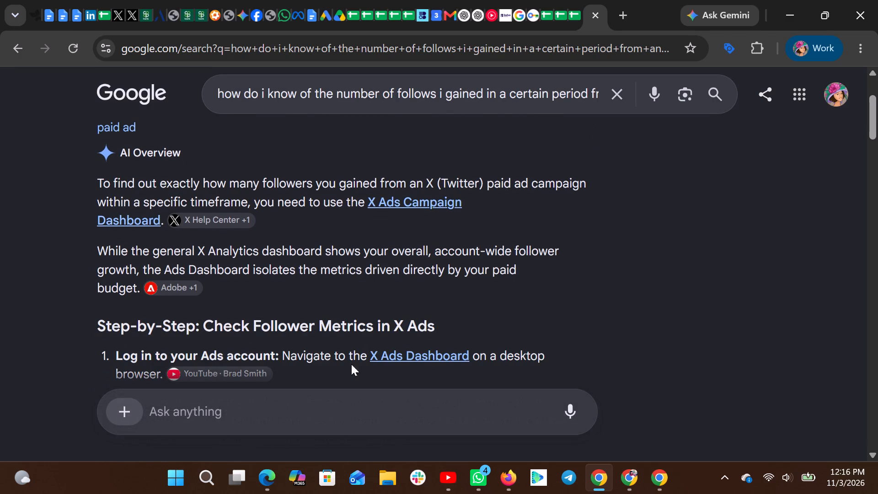
scroll(358, 319, "down", 2)
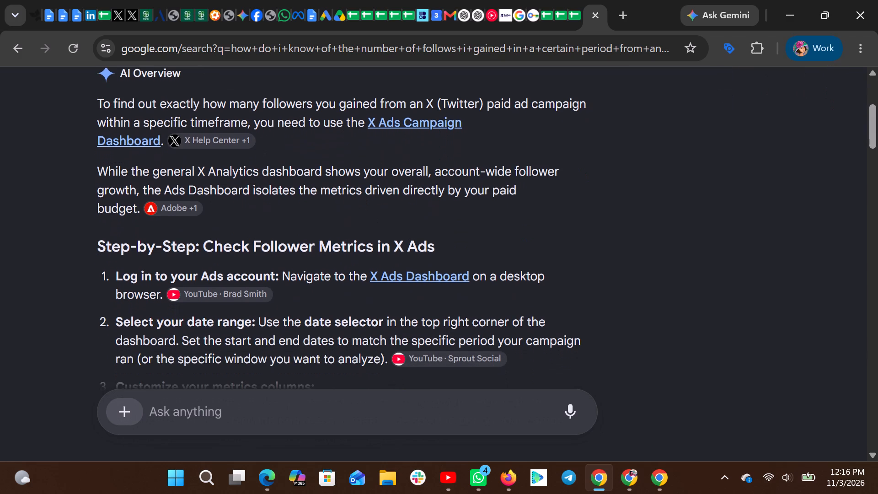
Read the rest of the AI Overview on customizing columns, adding follower tracking and the key follower metrics, including its sources and the results below.
scroll(358, 319, "down", 2)
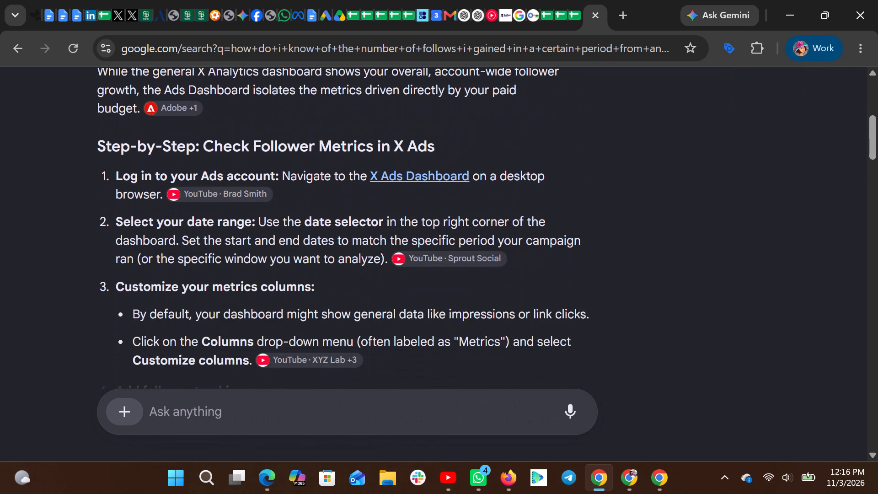
scroll(358, 319, "down", 1)
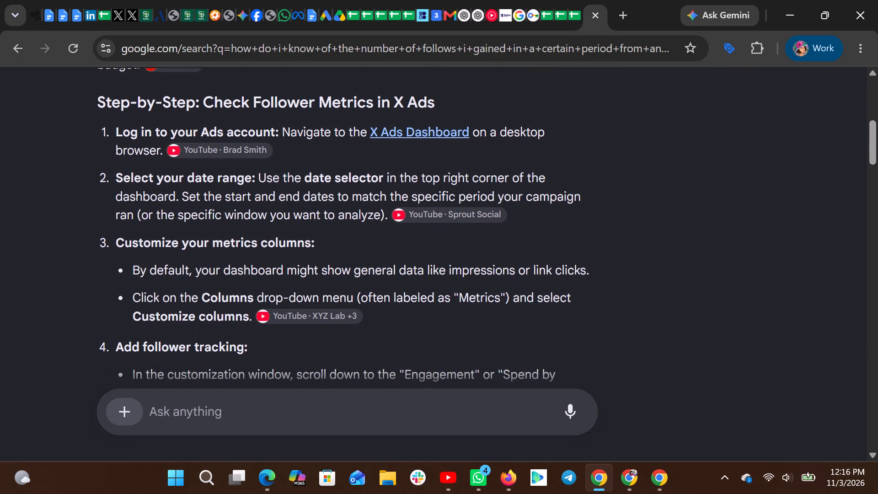
scroll(358, 319, "down", 2)
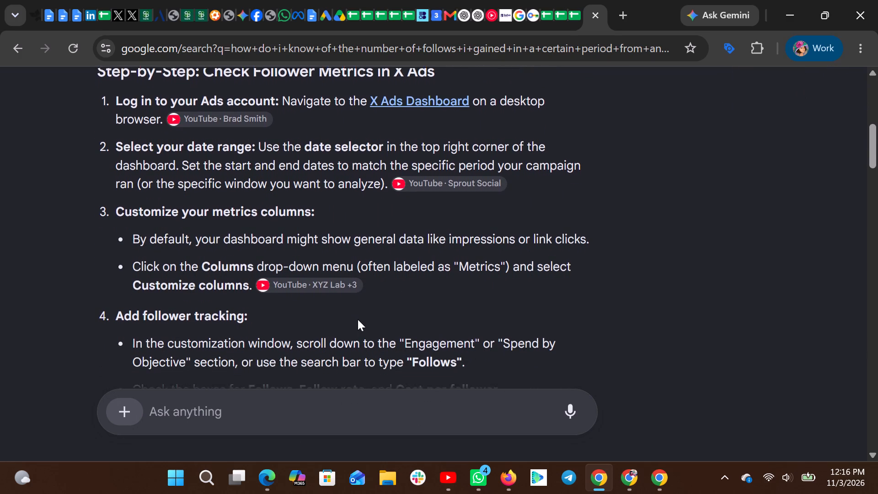
scroll(358, 319, "down", 2)
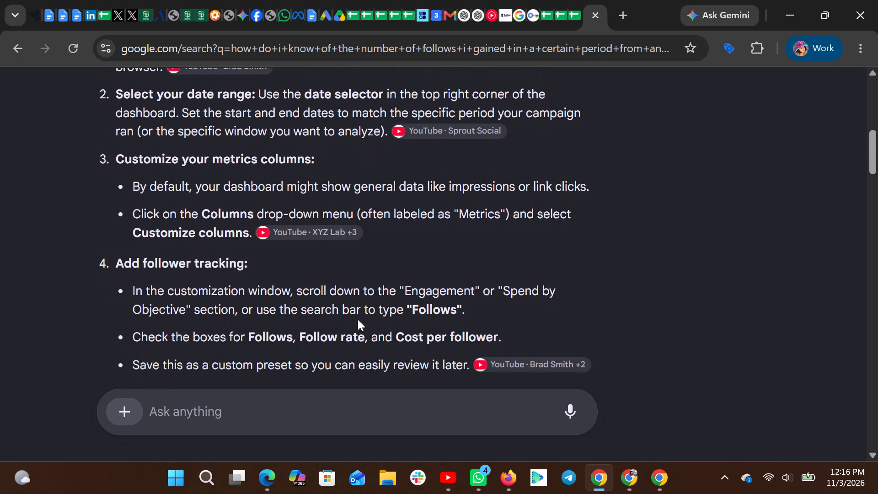
scroll(358, 319, "down", 2)
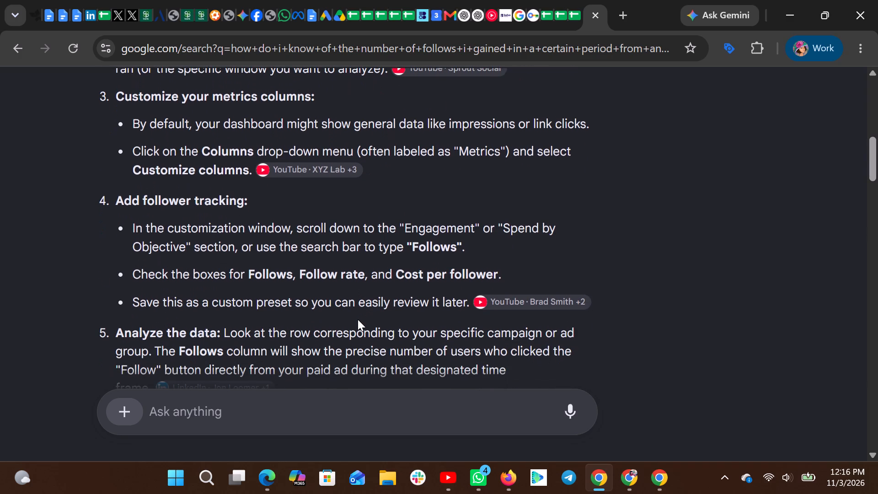
scroll(358, 319, "down", 4)
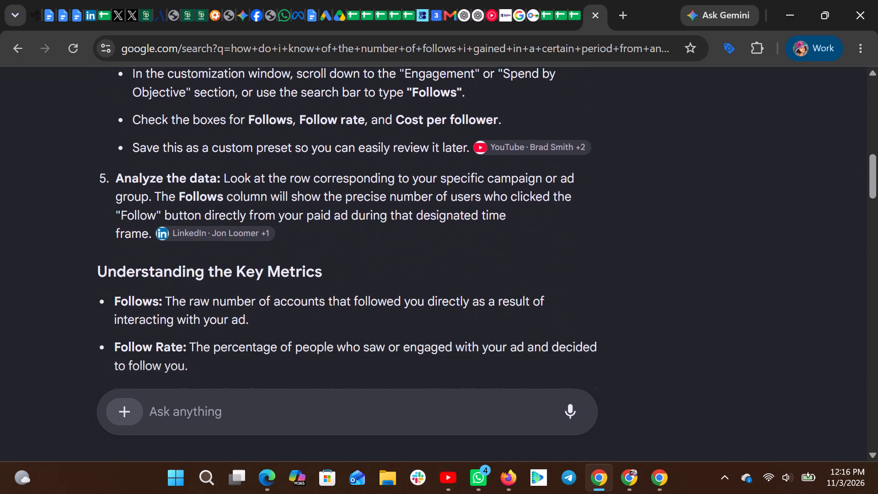
scroll(358, 319, "down", 2)
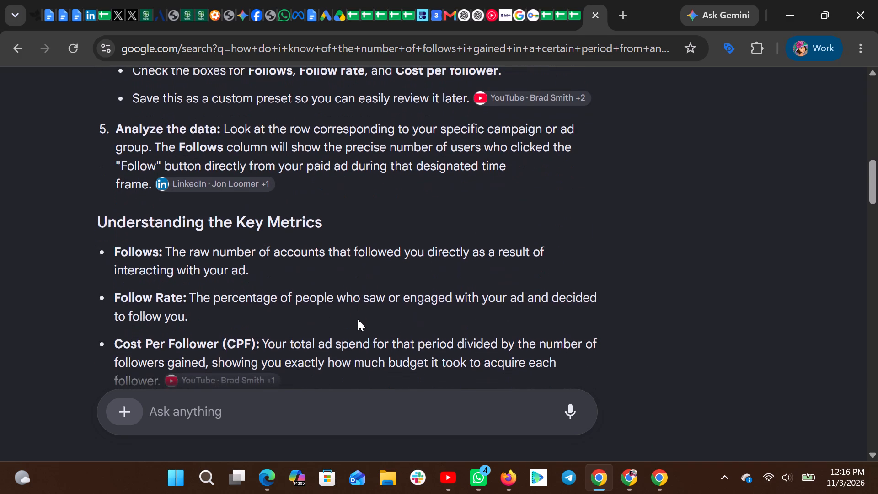
scroll(358, 319, "down", 2)
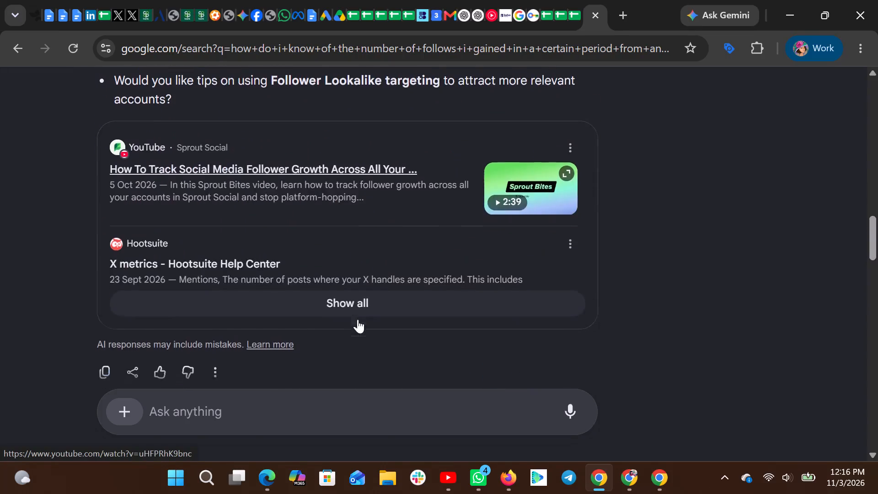
scroll(358, 319, "down", 1)
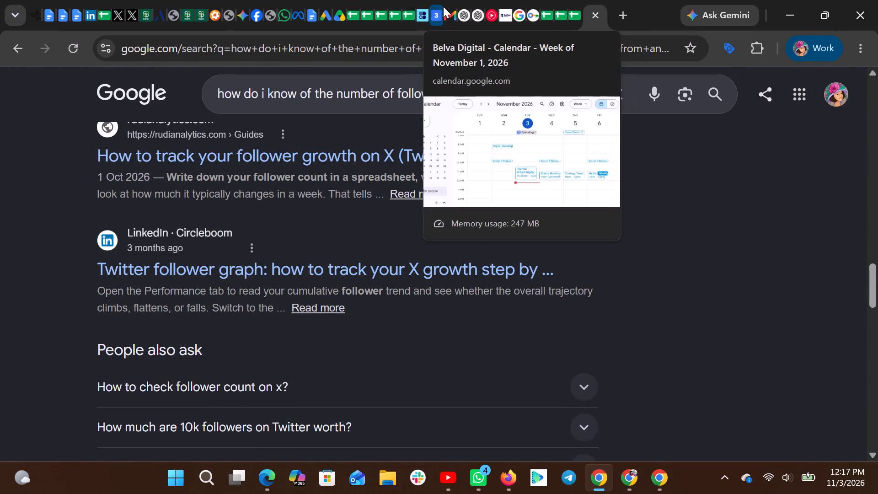
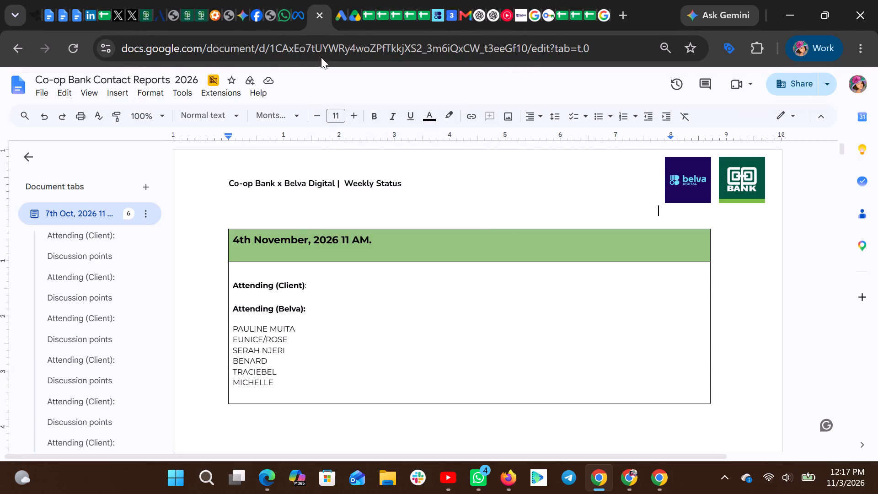
Look through the Co-op Bank contact report's 4th November discussion points, down to the Media Buying section on the Remittance Senders Campaign.
scroll(297, 232, "down", 9)
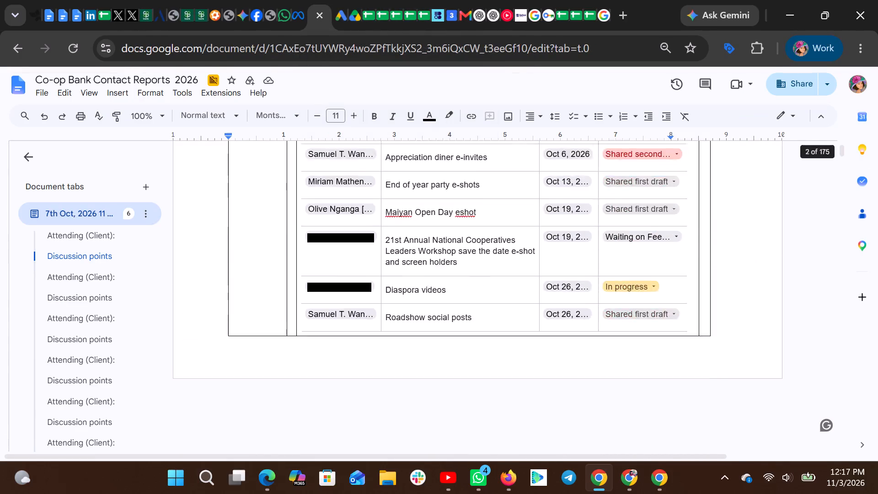
scroll(297, 232, "down", 5)
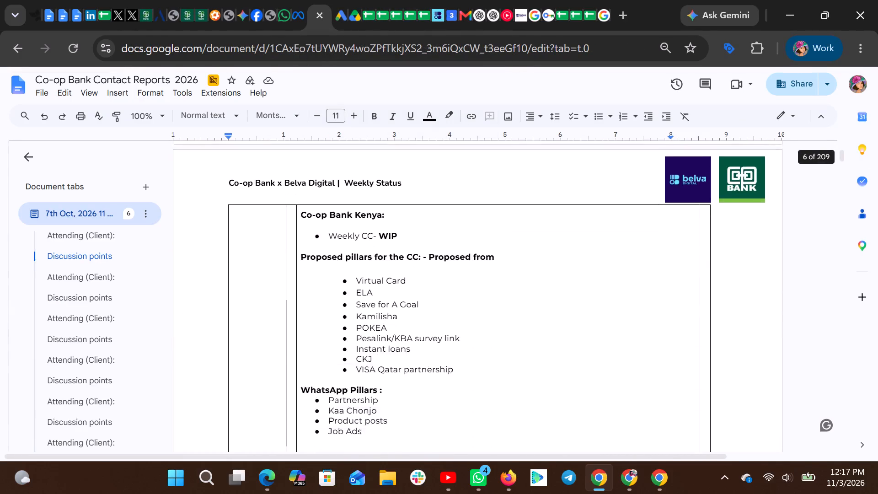
scroll(297, 232, "down", 4)
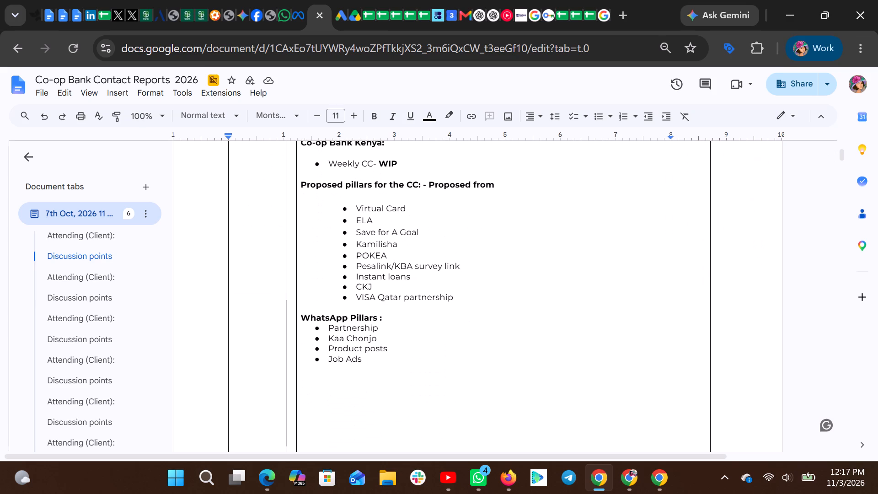
scroll(297, 232, "down", 1)
scroll(297, 232, "up", 4)
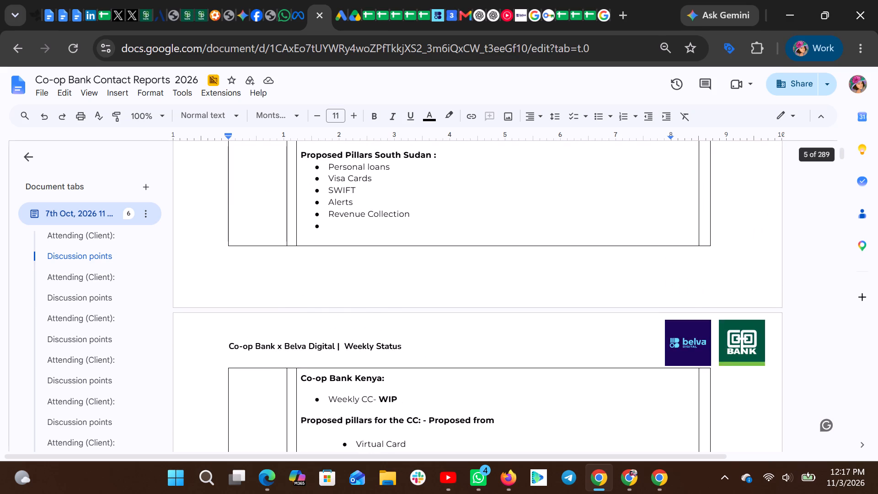
scroll(297, 232, "up", 1)
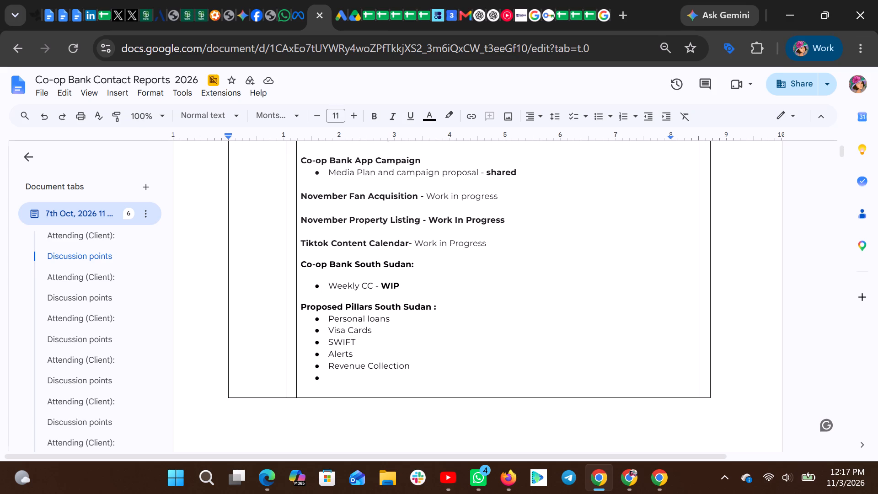
scroll(297, 232, "down", 3)
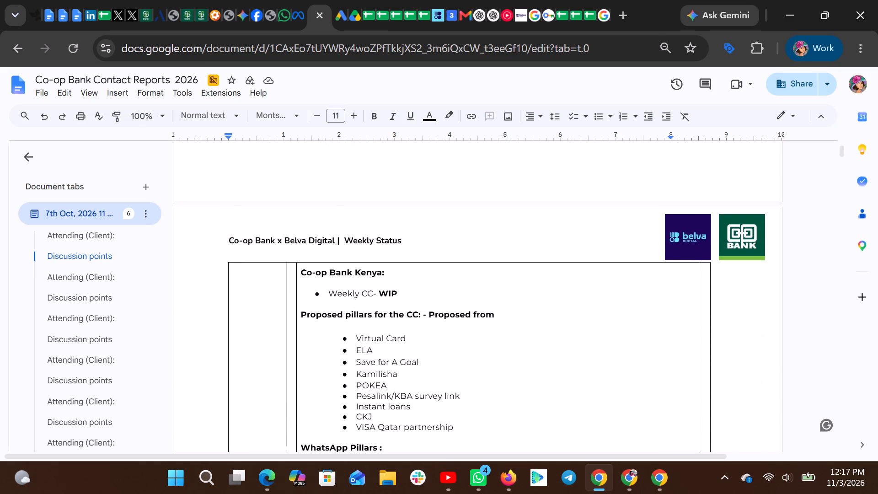
scroll(297, 232, "down", 7)
scroll(297, 232, "up", 1)
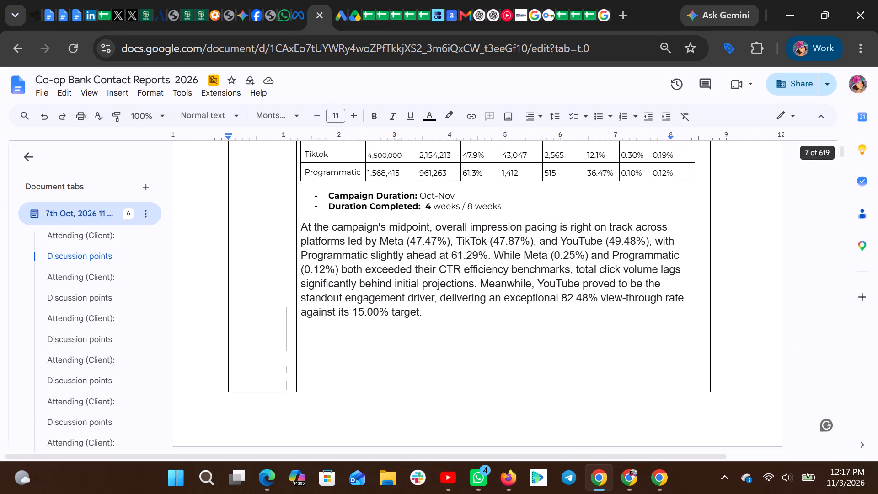
scroll(297, 232, "up", 2)
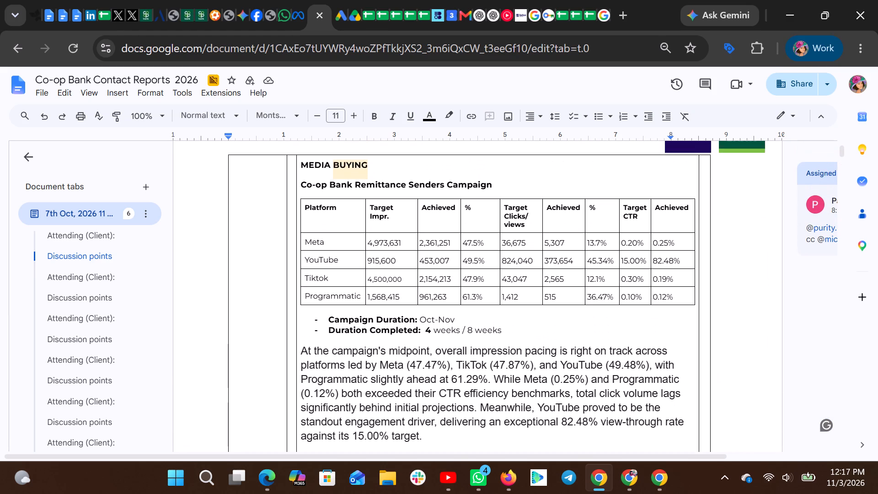
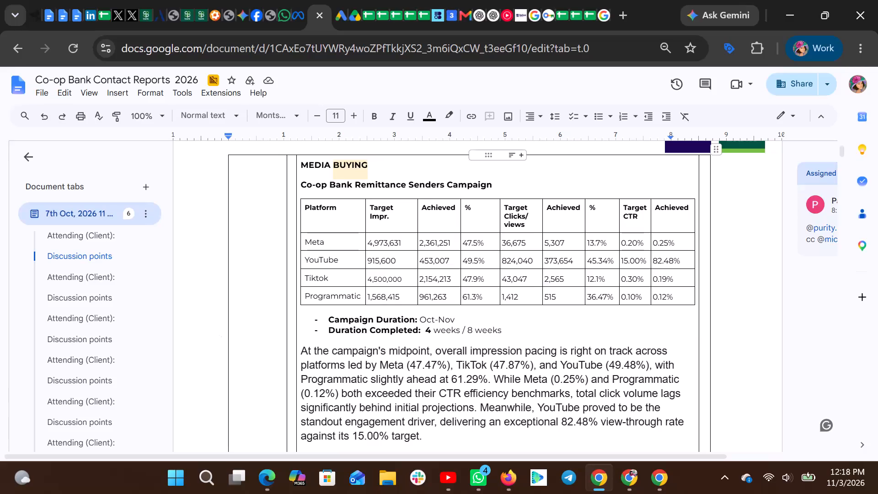
Switch from the contact report to the other Chrome window, where the TikTok video is open.
left_click(632, 480)
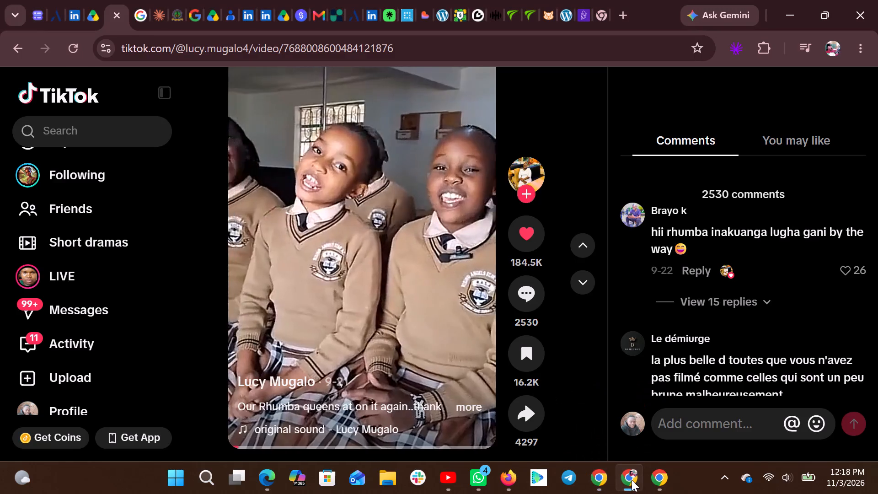
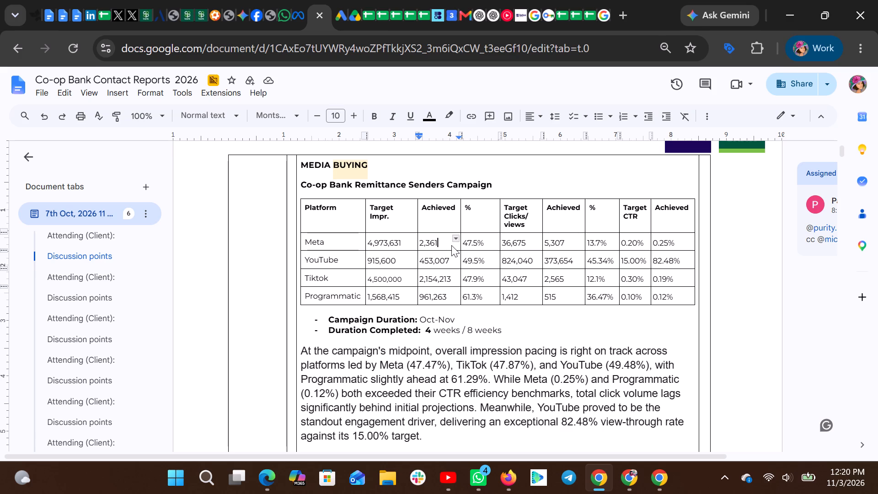
Set Meta's achieved impressions in the Remittance Senders Campaign table to 2,808,987.
key("BackSpace")
key("BackSpace")
key("BackSpace")
type("808")
type(",9")
type("87")
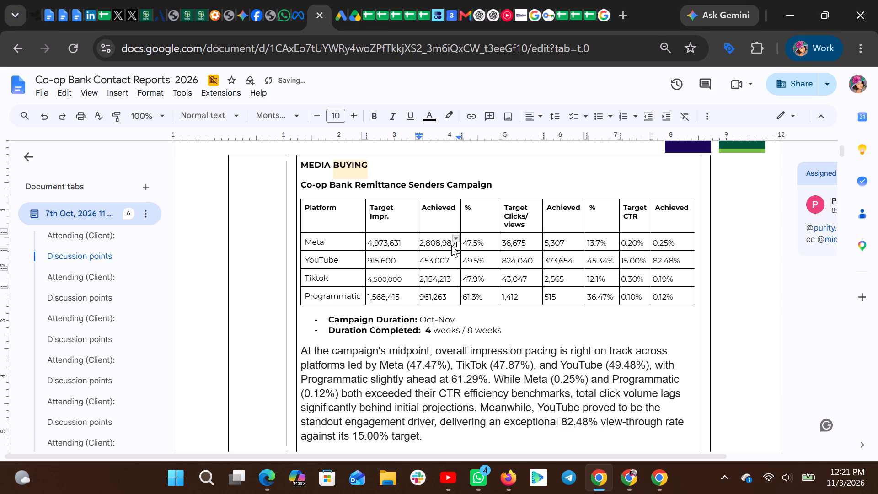
Clear Meta's impressions percentage in the Remittance Senders table, keeping only the % sign.
left_click(476, 242)
key("BackSpace")
key("BackSpace")
key("BackSpace")
key("BackSpace")
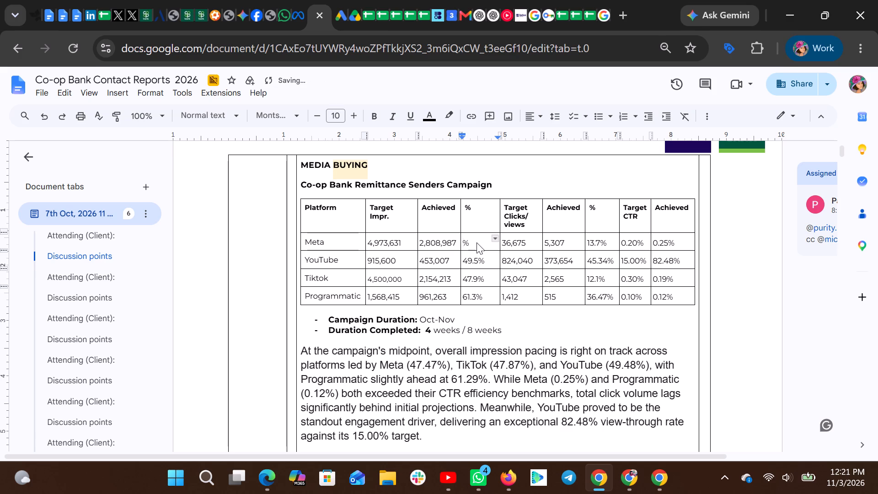
Set Meta's achieved clicks/views in the Remittance Senders table to 6,548.
left_click(566, 244)
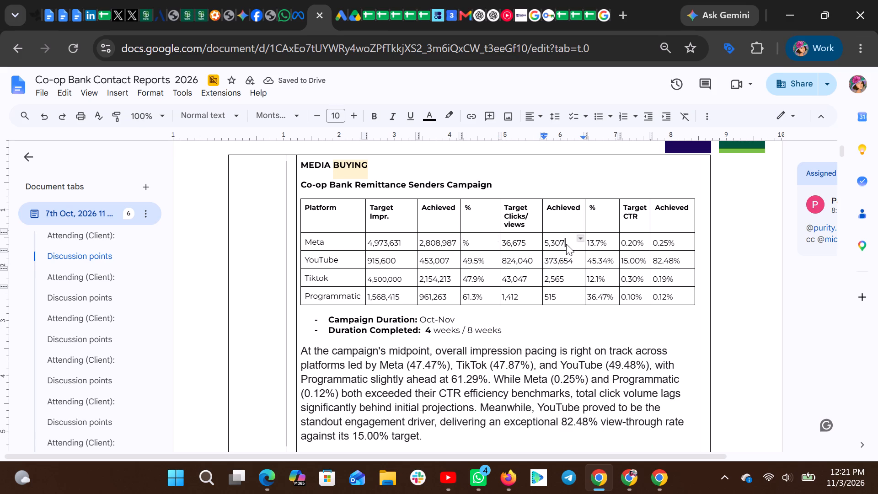
key("BackSpace")
key("BackSpace")
key("BackSpace")
key("BackSpace")
key("BackSpace")
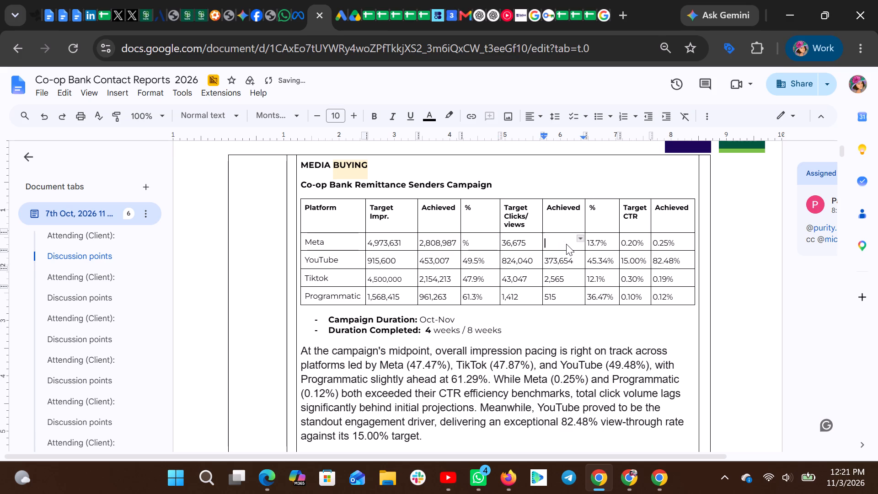
type("6,548")
Clear Meta's clicks/views percentage in the Remittance Senders table, keeping only the % sign.
left_click(603, 241)
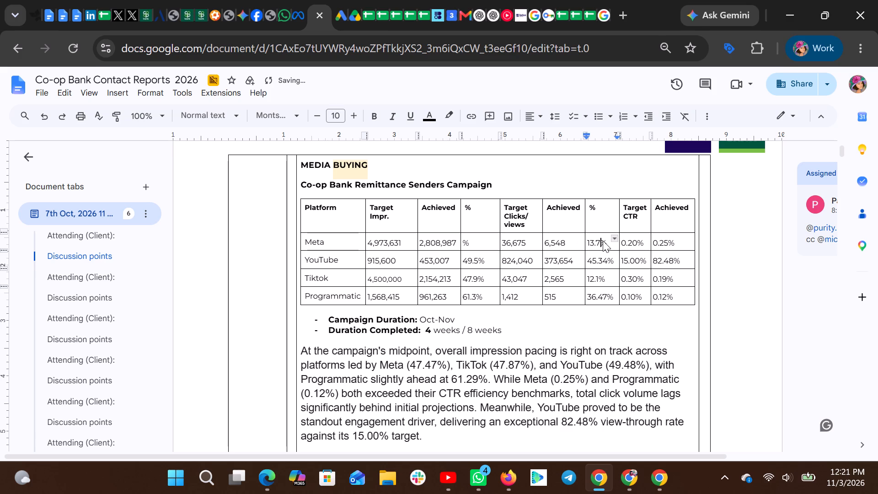
key("BackSpace")
key("BackSpace")
key("BackSpace")
key("BackSpace")
key("BackSpace")
Set Meta's achieved CTR in the Remittance Senders table to 0.23%.
left_click(670, 247)
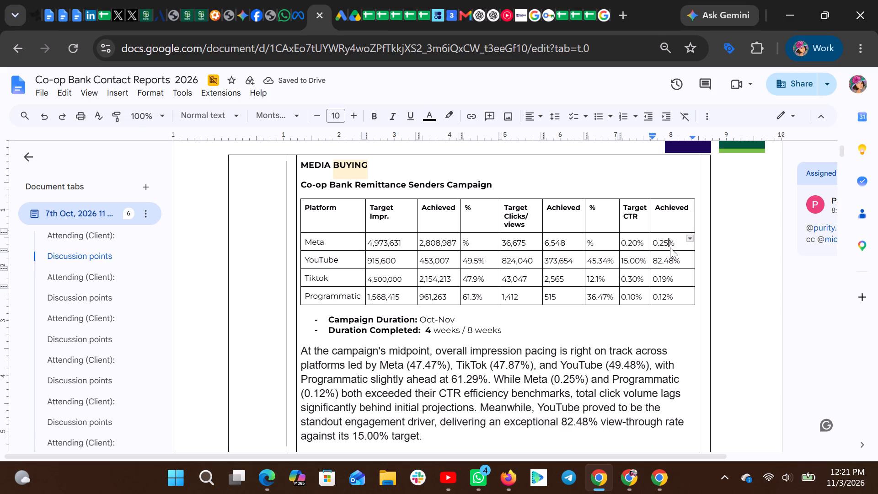
key("BackSpace")
key("3")
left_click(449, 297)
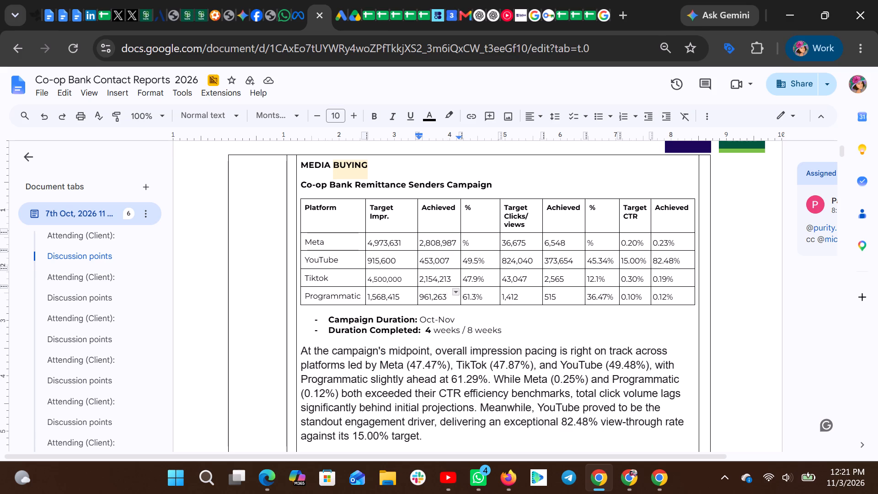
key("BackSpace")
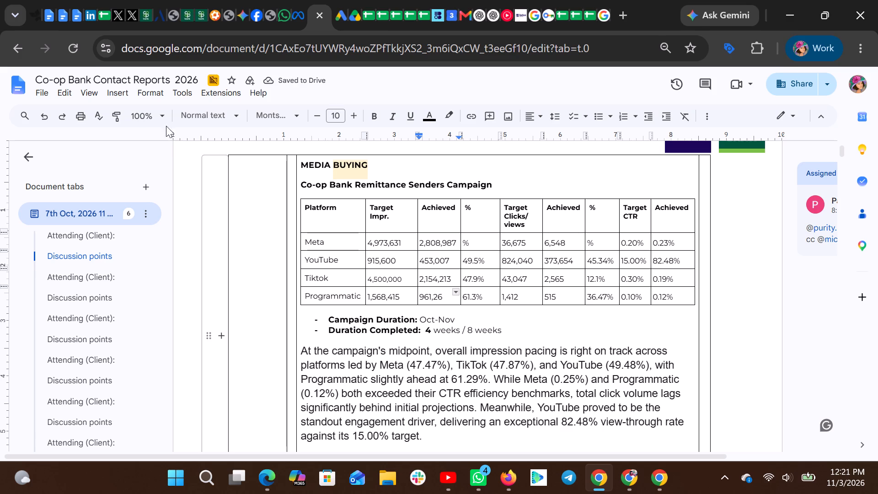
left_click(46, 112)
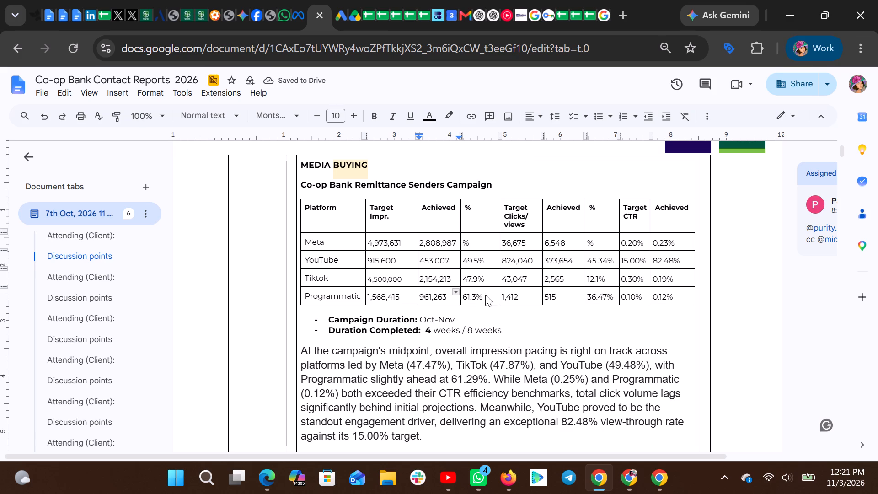
Set Programmatic's achieved clicks/views in the Remittance Senders table to 1,105.
left_click(561, 295)
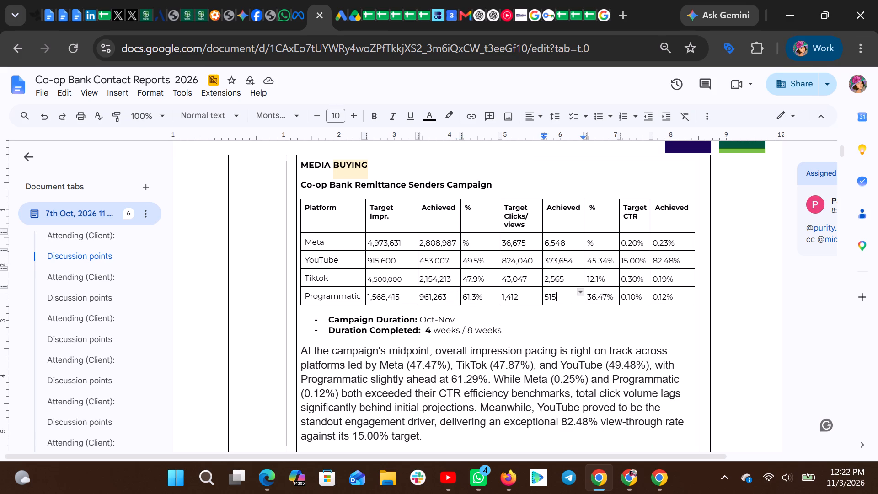
key("BackSpace")
key("BackSpace")
key("BackSpace")
key("BackSpace")
key("1")
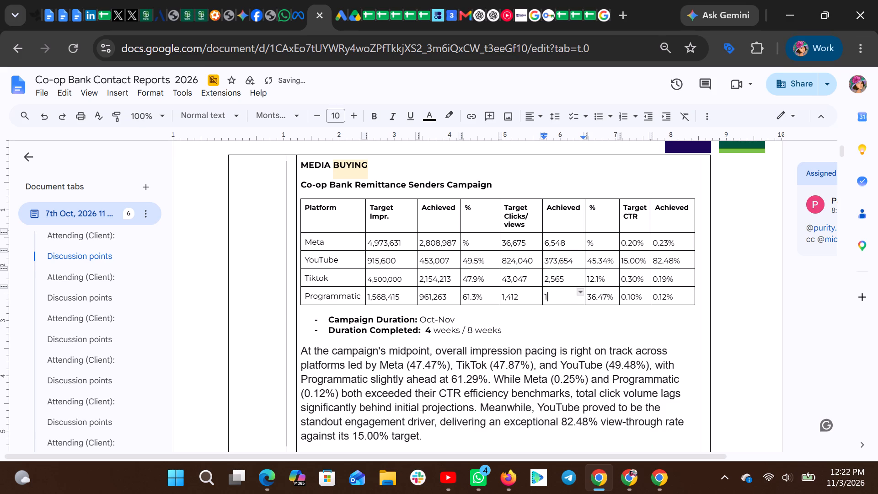
type(",105")
Clear Programmatic's clicks/views percentage in the Remittance Senders table, keeping only the % sign.
left_click(609, 296)
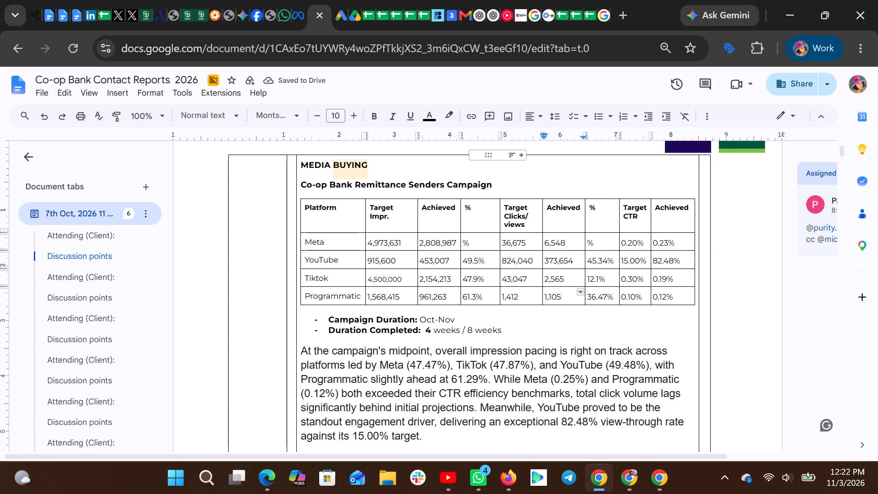
key("BackSpace")
key("BackSpace")
key("BackSpace")
key("BackSpace")
key("BackSpace")
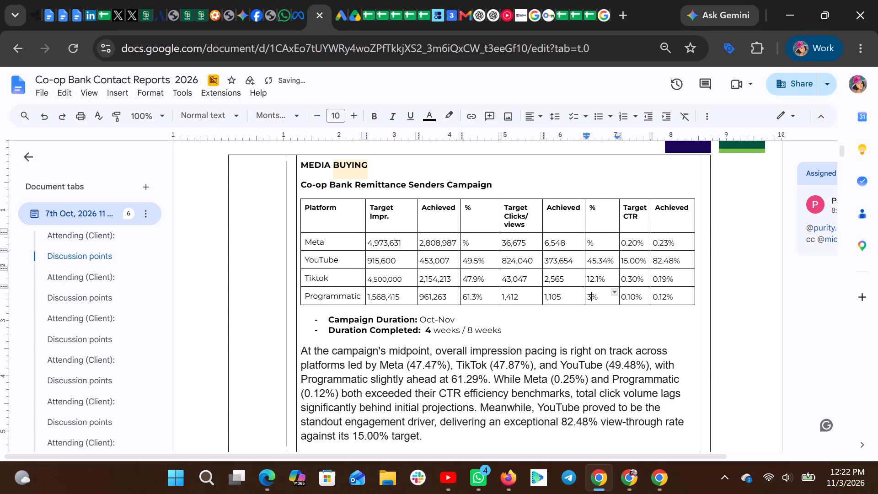
key("BackSpace")
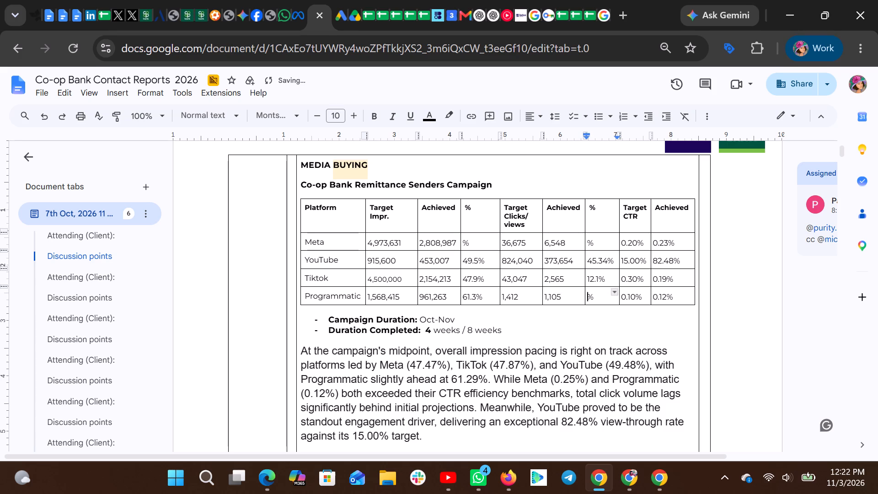
Set Programmatic's achieved impressions in the Remittance Senders table to 800,225.
left_click(451, 296)
key("BackSpace")
key("BackSpace")
key("BackSpace")
key("BackSpace")
key("BackSpace")
key("BackSpace")
key("BackSpace")
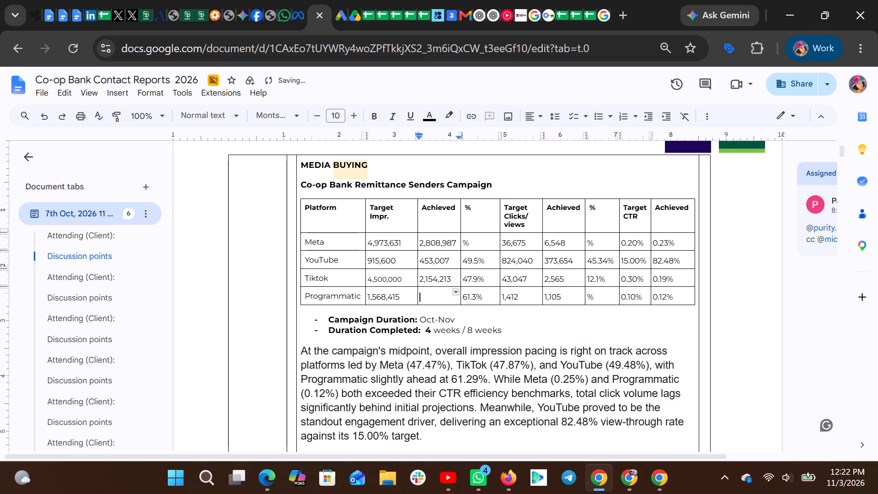
key("BackSpace")
type("800")
key("comma")
type("225")
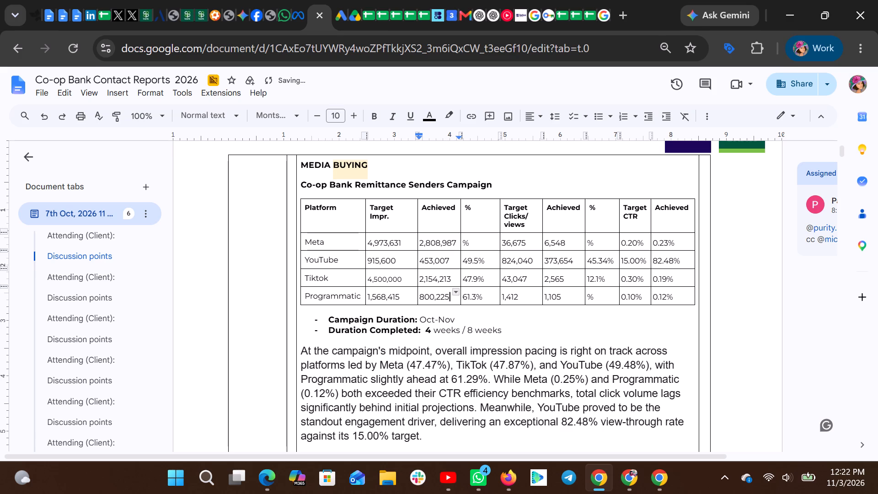
Clear Programmatic's impressions percentage in the Remittance Senders table, keeping only the % sign.
left_click(476, 298)
key("BackSpace")
key("BackSpace")
key("BackSpace")
key("BackSpace")
key("BackSpace")
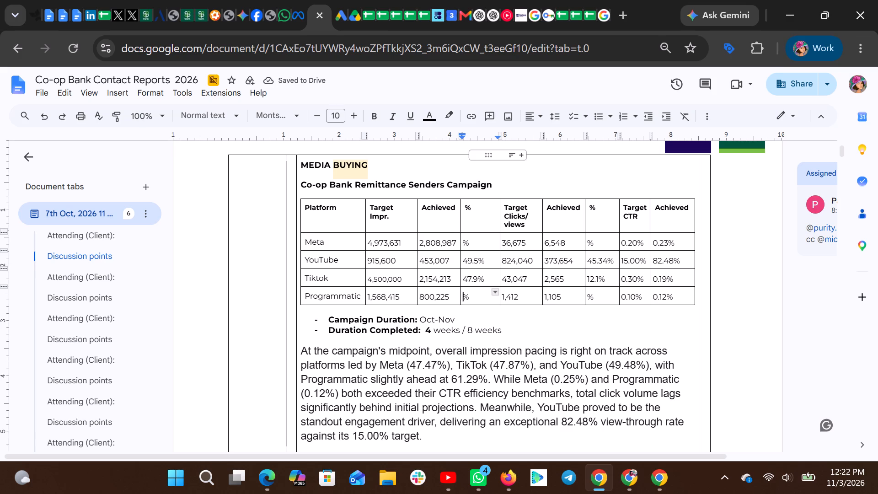
Set Programmatic's achieved CTR in the Remittance Senders table to 0.14%.
left_click(668, 295)
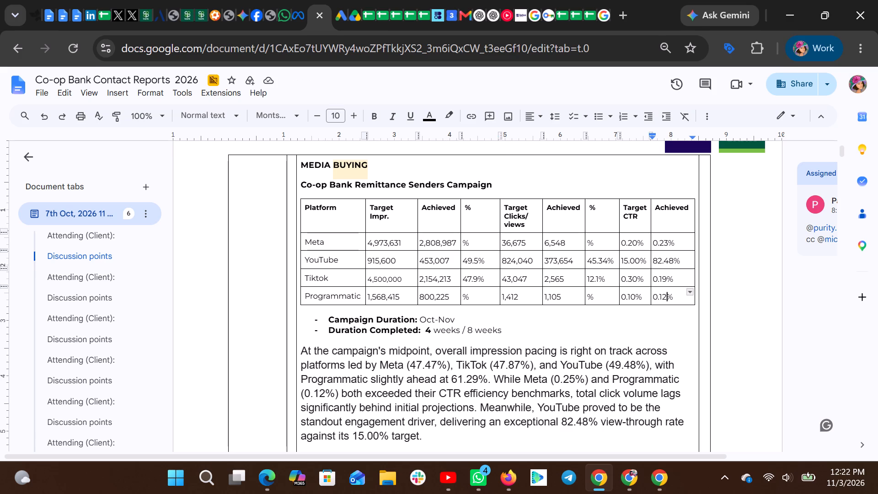
key("BackSpace")
key("BackSpace")
type("14")
Change the completed duration below the Remittance Senders table to 5 weeks out of 8.
scroll(548, 323, "down", 1)
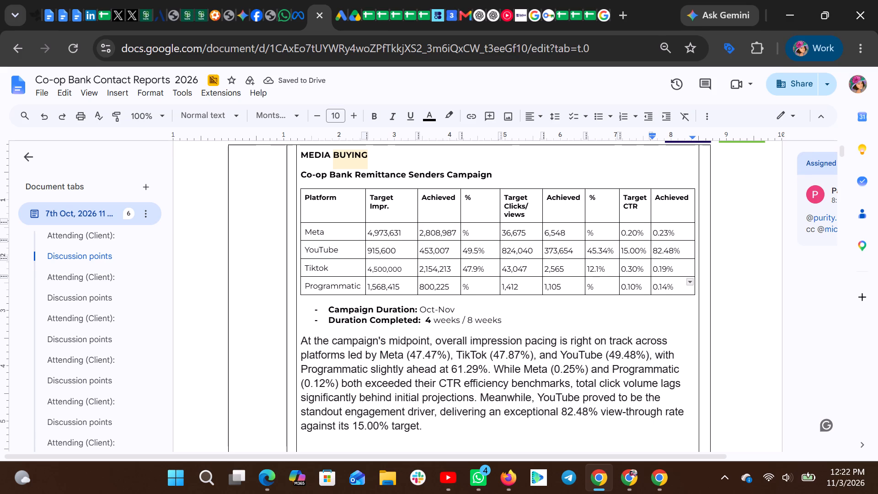
left_click(432, 319)
key("BackSpace")
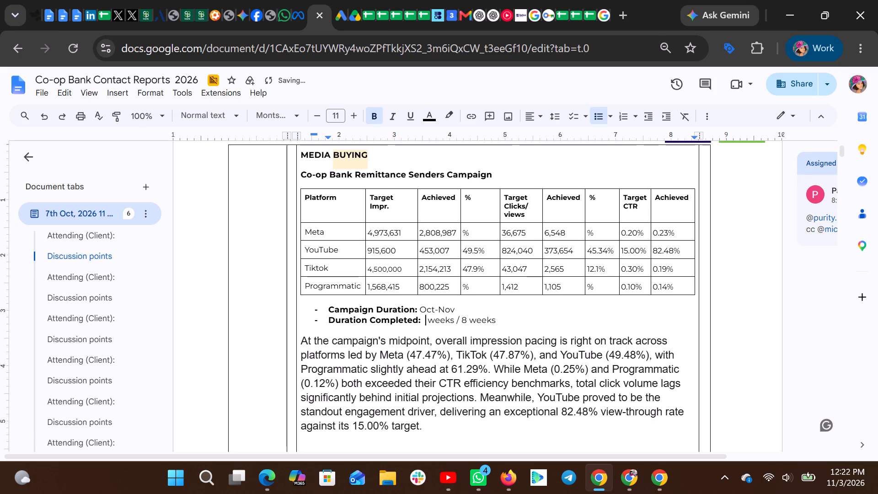
key("5")
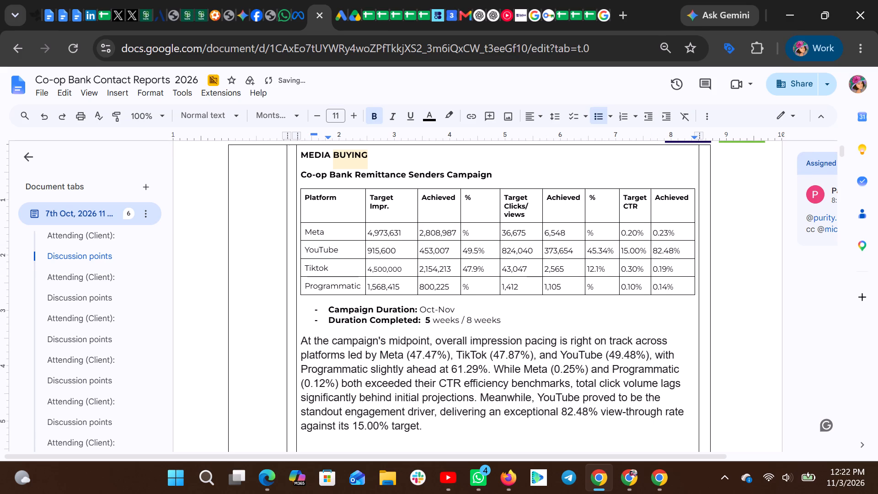
Set Meta's achieved impressions in the Remittance Receivers table to 6,880,149.
scroll(469, 333, "down", 1)
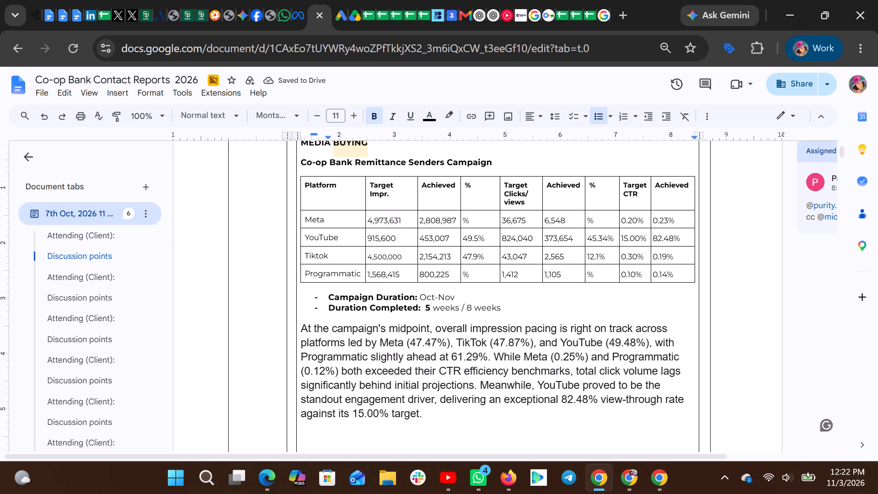
scroll(469, 333, "down", 3)
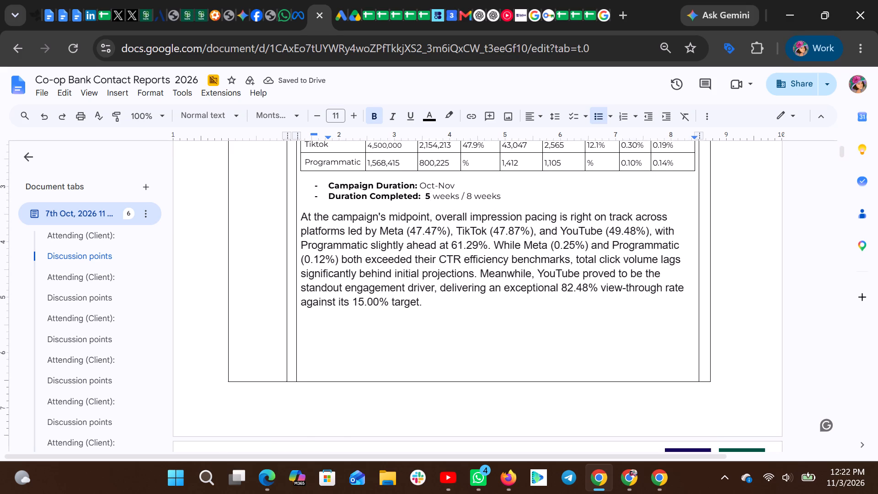
scroll(469, 333, "down", 2)
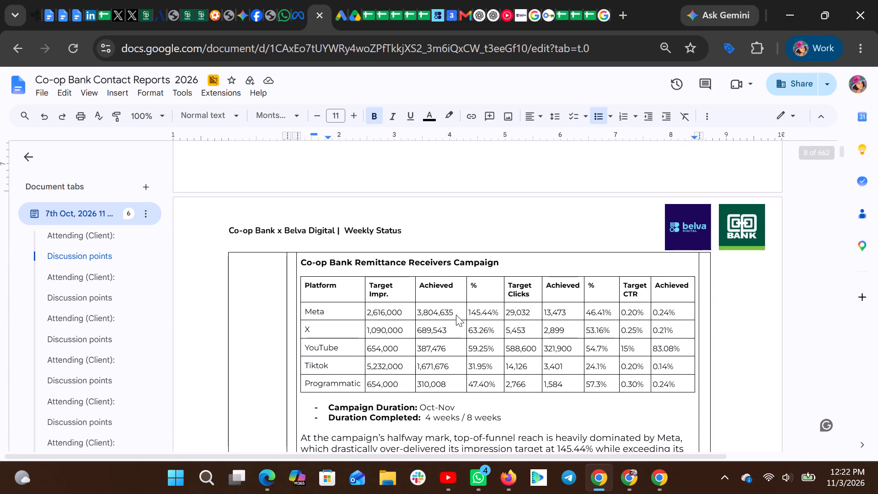
left_click(456, 315)
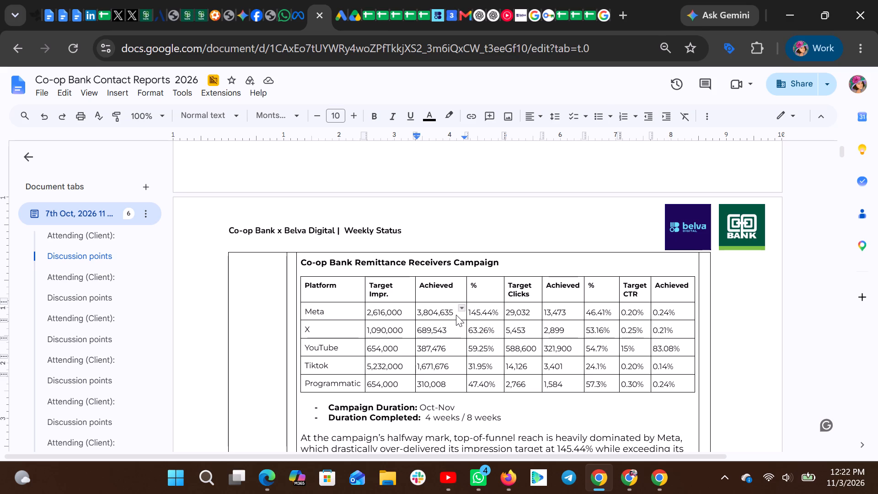
key("BackSpace")
key("BackSpace")
key("BackSpace")
key("BackSpace")
key("BackSpace")
key("BackSpace")
key("BackSpace")
key("BackSpace")
key("BackSpace")
key("6")
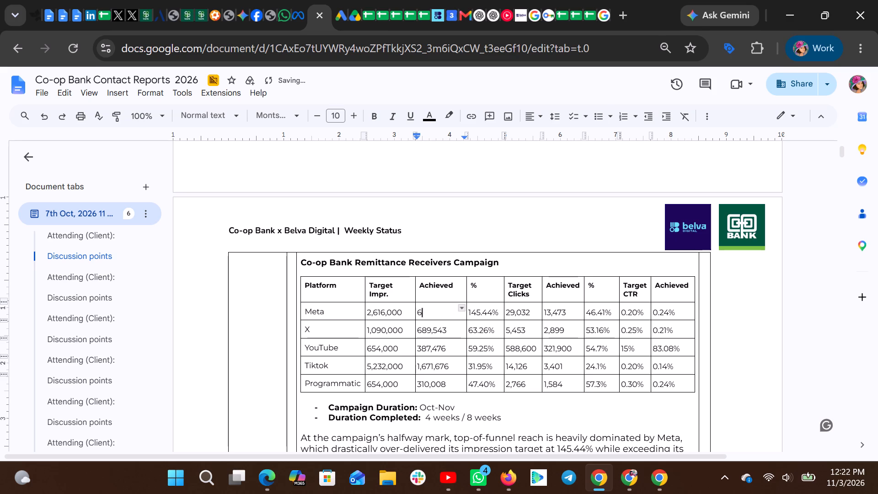
key("comma")
type("880,")
type("149")
Clear Meta's impressions percentage in the Remittance Receivers table, keeping only the % sign.
left_click(494, 313)
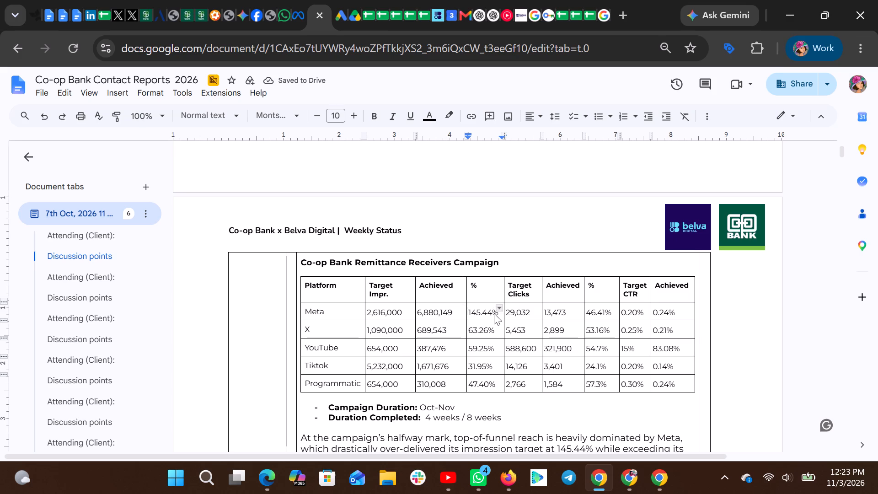
key("BackSpace")
key("BackSpace")
key("BackSpace")
key("BackSpace")
key("BackSpace")
key("BackSpace")
key("BackSpace")
Set Meta's achieved clicks in the Remittance Receivers table to 15,983.
left_click(569, 313)
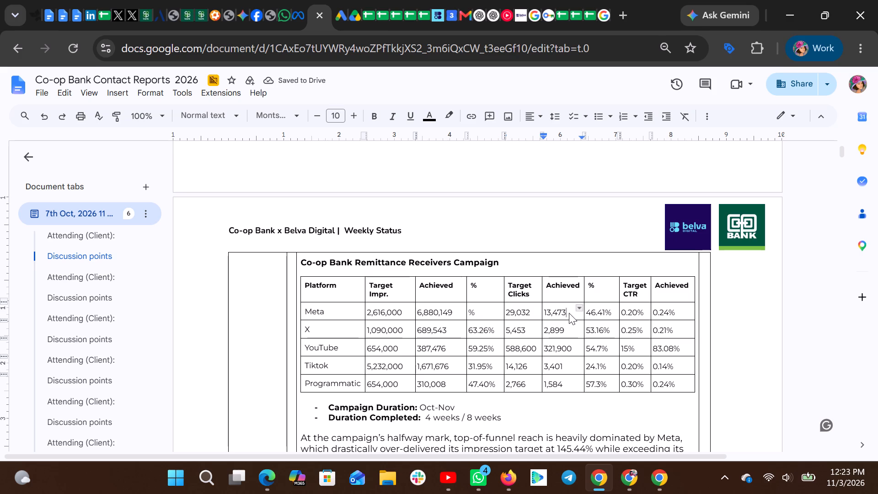
key("BackSpace")
key("BackSpace")
key("BackSpace")
key("BackSpace")
key("BackSpace")
key("BackSpace")
key("BackSpace")
type("15")
type(",983")
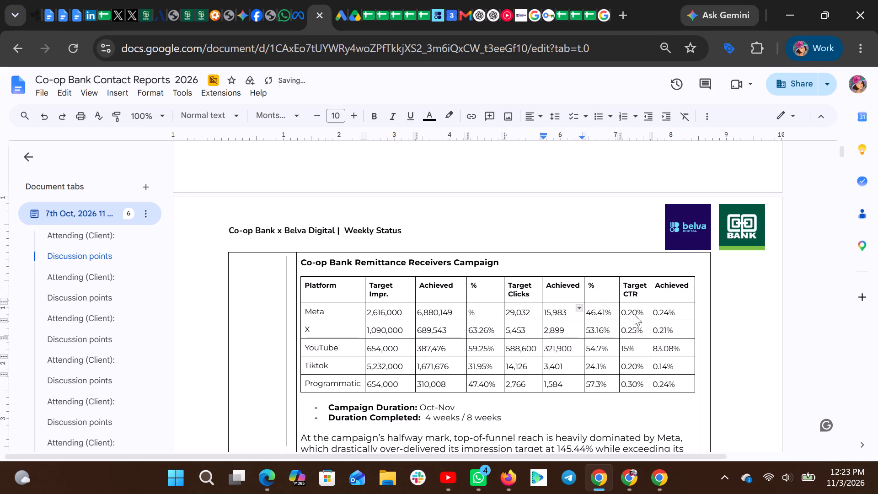
Clear Meta's clicks percentage in the Remittance Receivers table, keeping only the % sign.
left_click(605, 315)
key("BackSpace")
key("BackSpace")
key("BackSpace")
key("BackSpace")
key("BackSpace")
Set Meta's achieved CTR in the Remittance Receivers table to 0.23%.
left_click(670, 314)
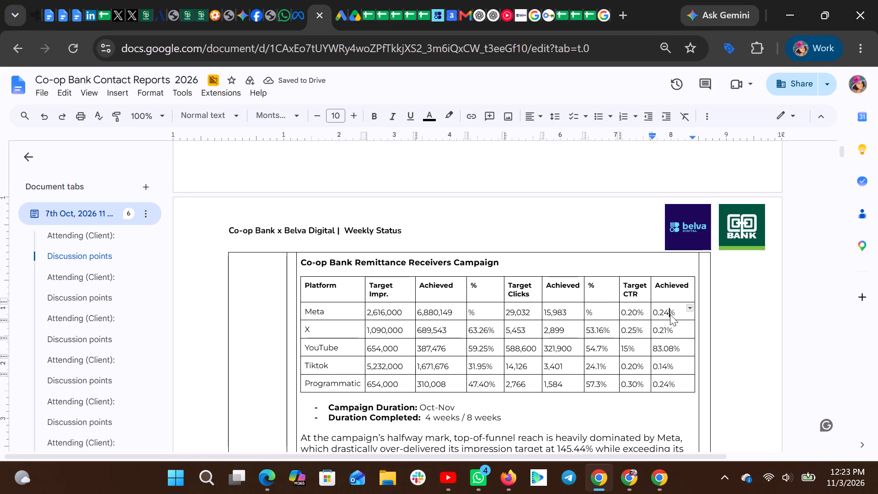
key("BackSpace")
key("3")
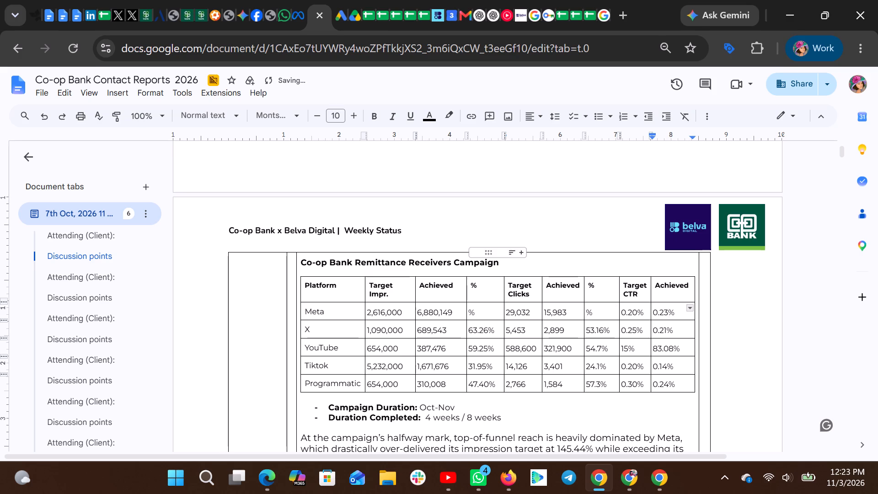
Set Programmatic's achieved impressions in the Remittance Receivers table to 549,593.
scroll(507, 384, "down", 1)
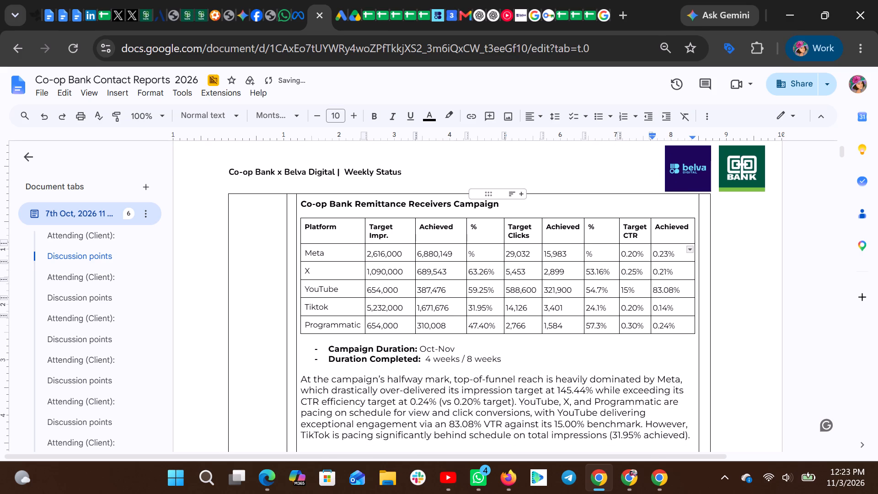
left_click(447, 327)
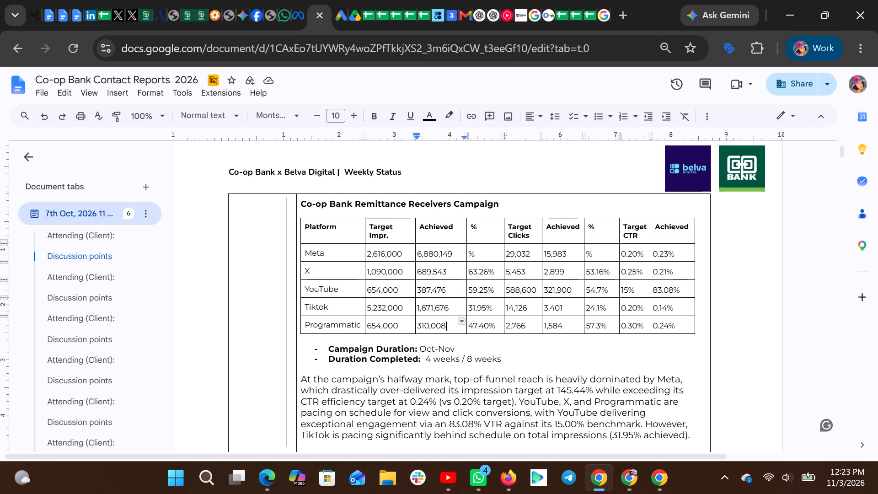
key("BackSpace")
key("BackSpace")
key("BackSpace")
key("BackSpace")
key("BackSpace")
key("BackSpace")
key("BackSpace")
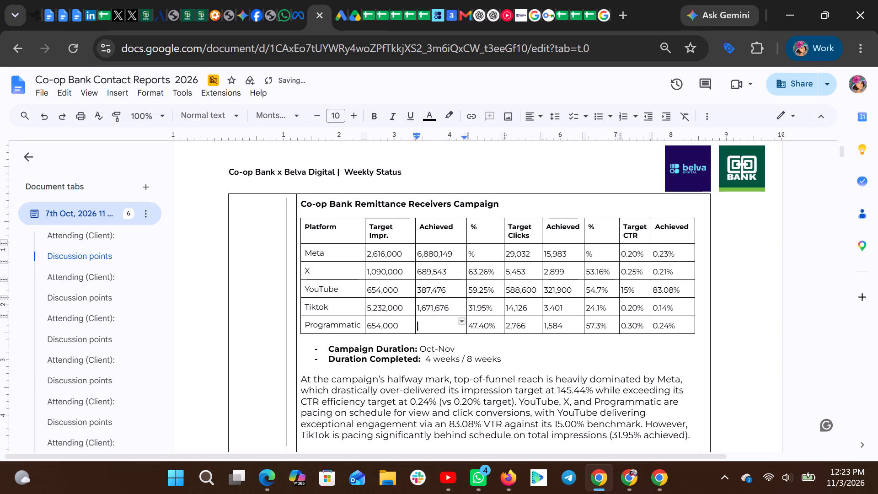
type("549")
key("comma")
key("5")
type("93")
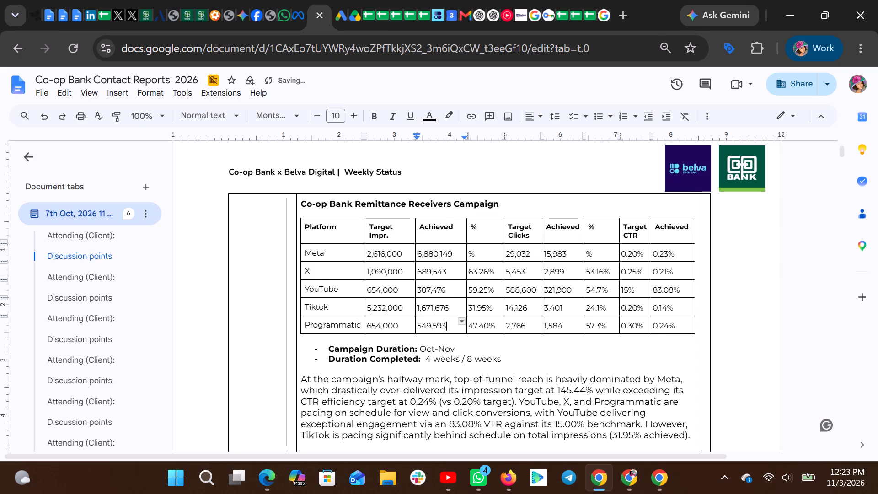
Clear Programmatic's impressions percentage in the Remittance Receivers table, keeping only the % sign.
left_click(489, 327)
key("BackSpace")
key("BackSpace")
key("BackSpace")
key("BackSpace")
key("BackSpace")
key("BackSpace")
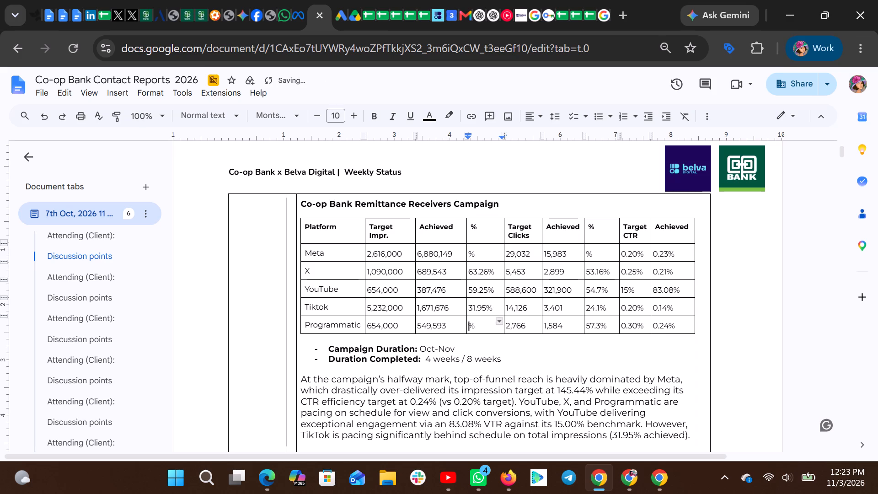
Set Programmatic's achieved CTR in the Remittance Receivers table to 0.26%.
left_click(567, 326)
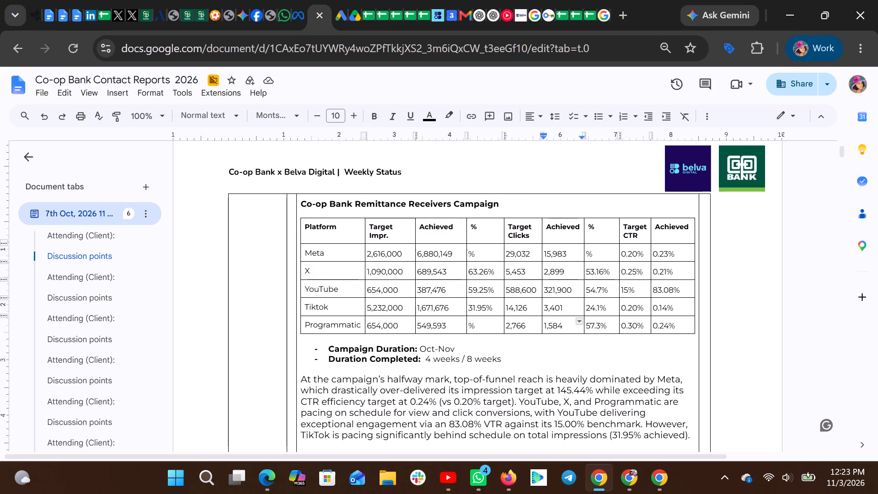
left_click(670, 325)
key("BackSpace")
key("6")
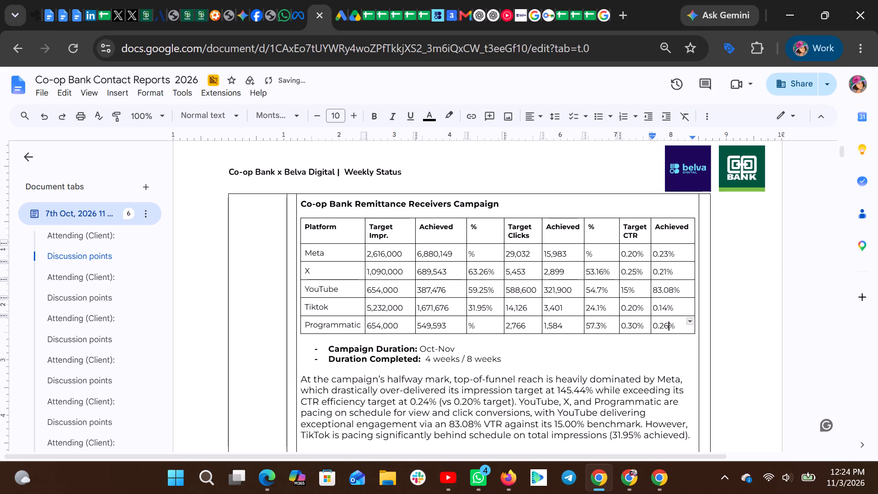
Change the completed duration below the Remittance Receivers table to 5 weeks out of 8.
left_click(681, 359)
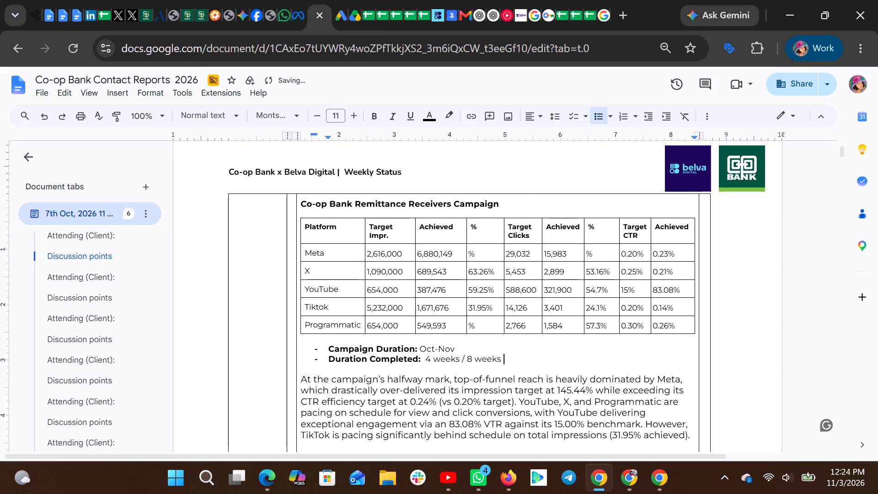
left_click(431, 361)
key("BackSpace")
key("5")
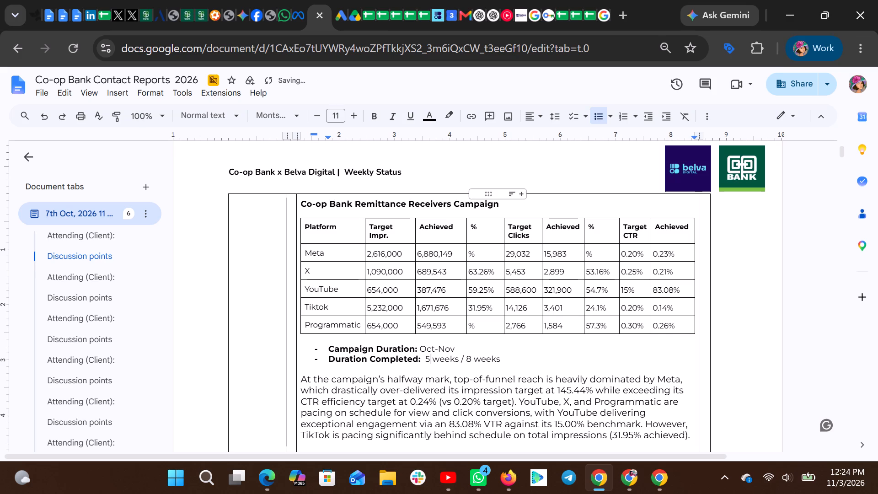
Place the text cursor in X's achieved impressions cell in the Remittance Receivers table.
left_click(449, 264)
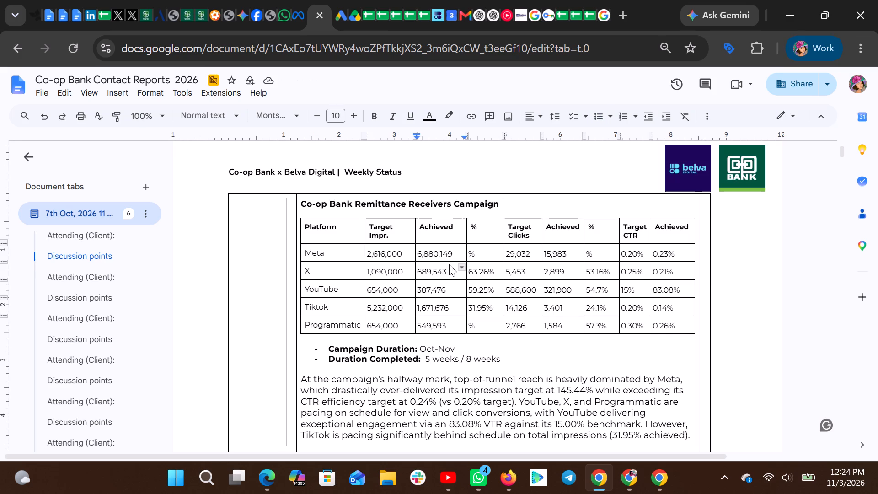
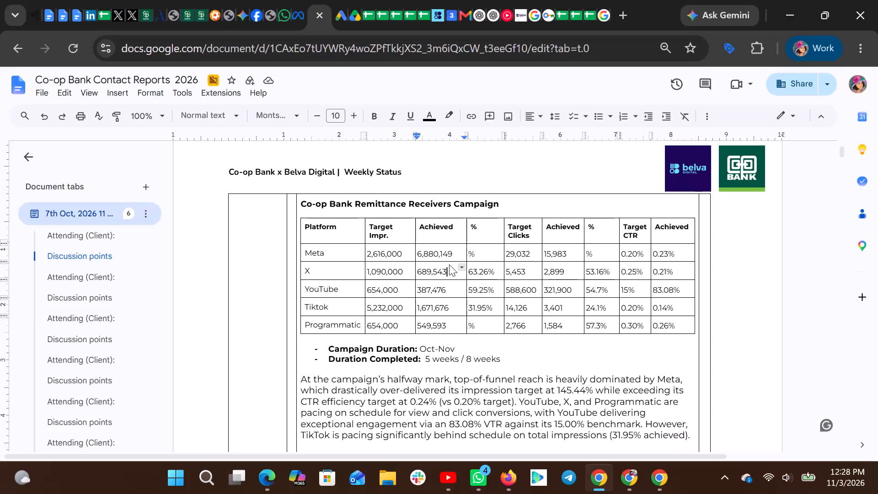
Set X's achieved impressions in the Remittance Receivers table to 701,988.
key("BackSpace")
key("BackSpace")
key("BackSpace")
key("BackSpace")
key("BackSpace")
key("BackSpace")
key("BackSpace")
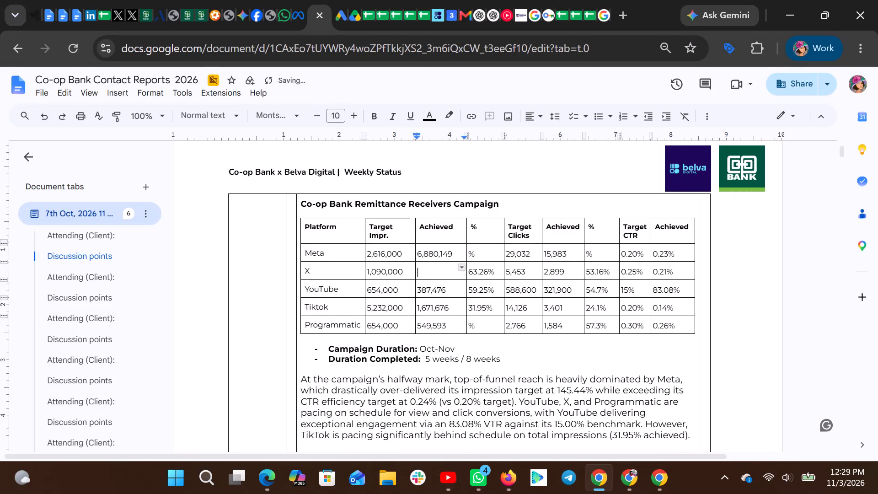
key("7")
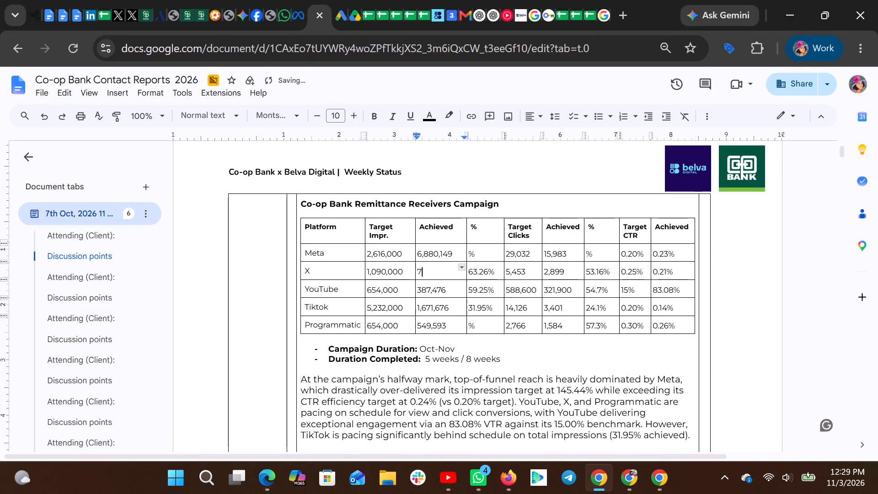
type("01,")
key("9")
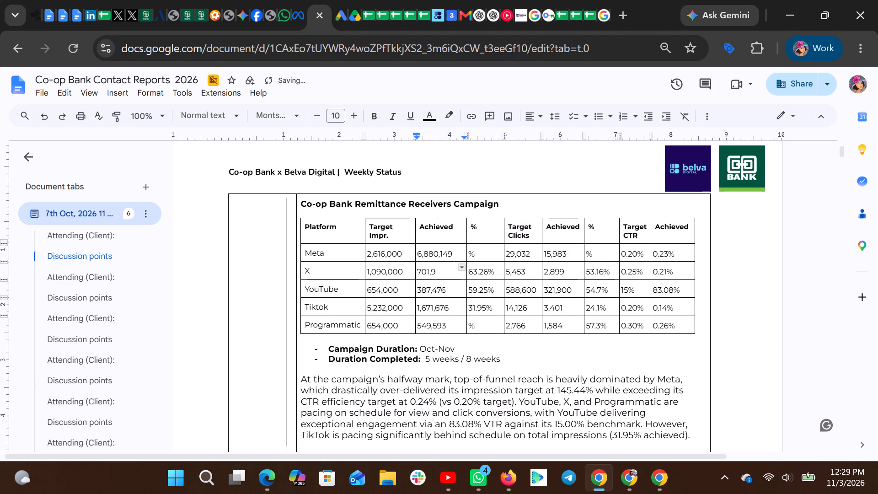
type("88")
Clear X's impressions percentage in the Remittance Receivers table, keeping only the % sign.
left_click(490, 273)
key("BackSpace")
key("BackSpace")
key("BackSpace")
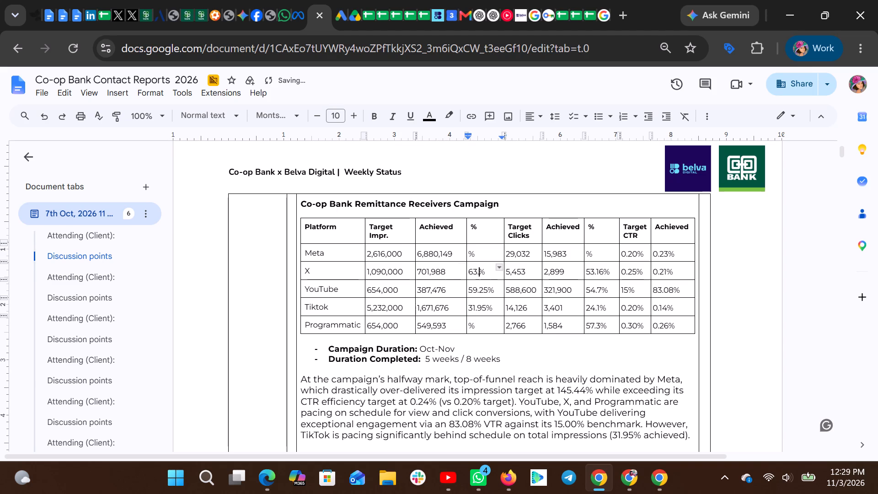
key("BackSpace")
key("BackSpace")
Set X's achieved clicks in the Remittance Receivers table to 2,911.
left_click(571, 271)
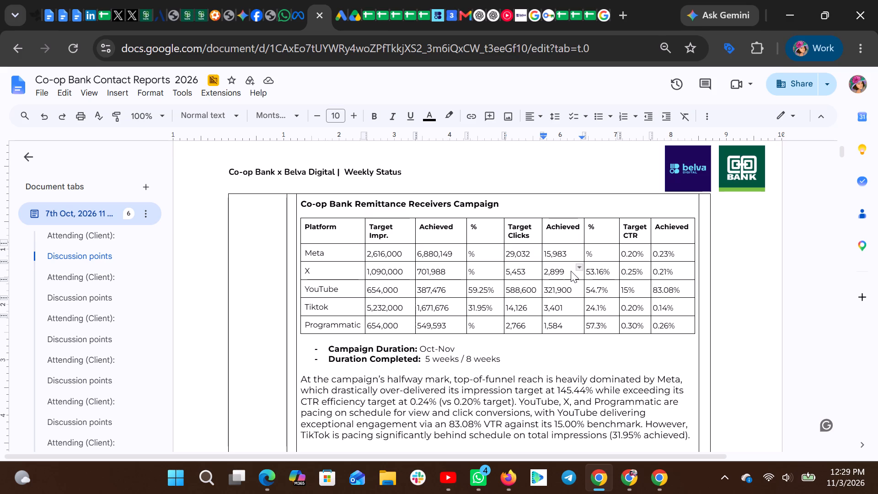
key("BackSpace")
key("BackSpace")
key("BackSpace")
key("BackSpace")
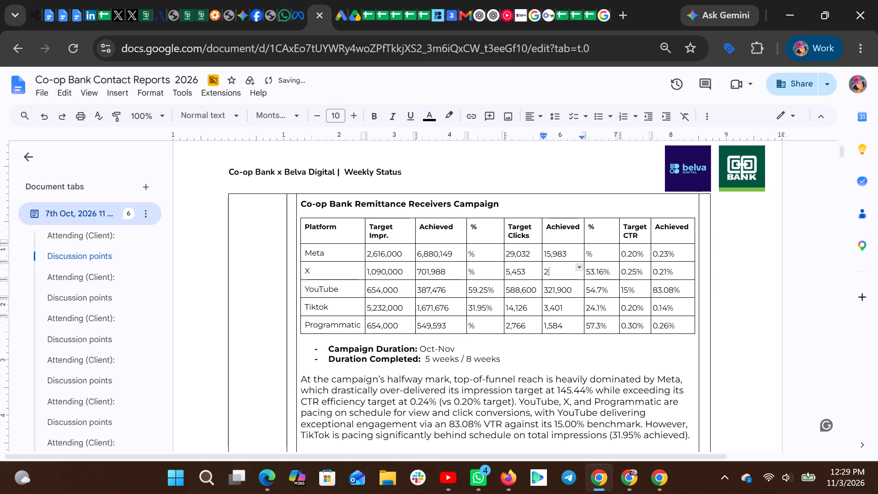
type(",911")
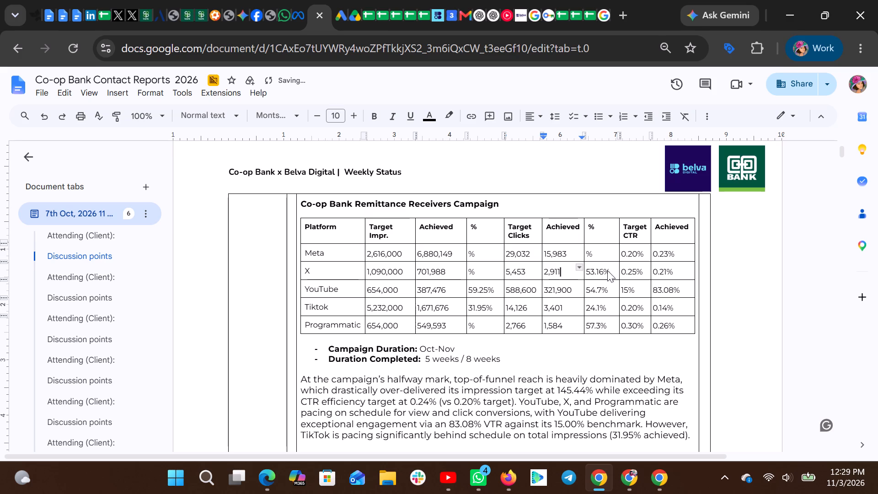
Clear X's clicks percentage in the Remittance Receivers table, keeping only the % sign.
left_click(603, 274)
key("BackSpace")
key("BackSpace")
key("BackSpace")
key("BackSpace")
key("BackSpace")
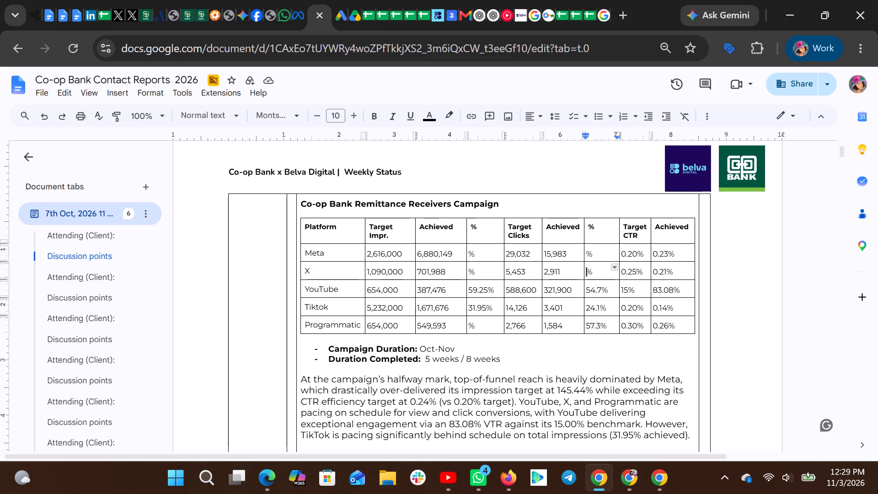
Review the Goal Saving and Instant Loan campaign tables and durations that follow the Remittance Receivers section.
scroll(577, 354, "down", 1)
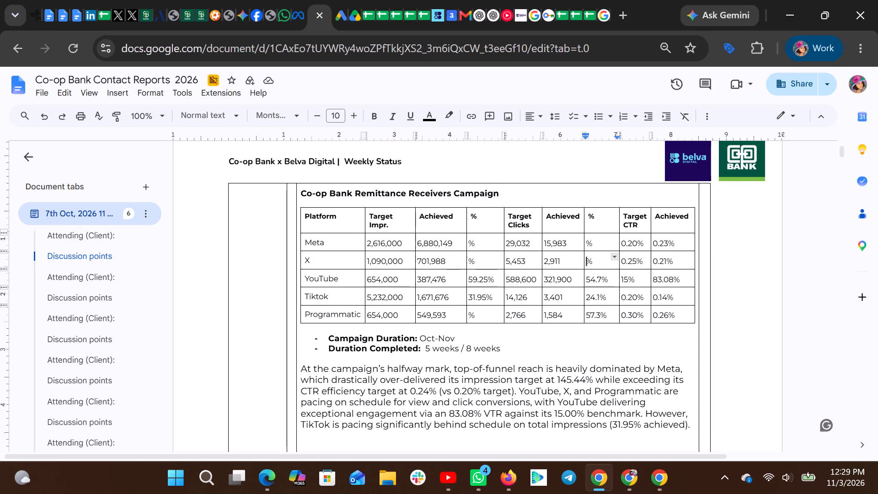
scroll(455, 369, "down", 1)
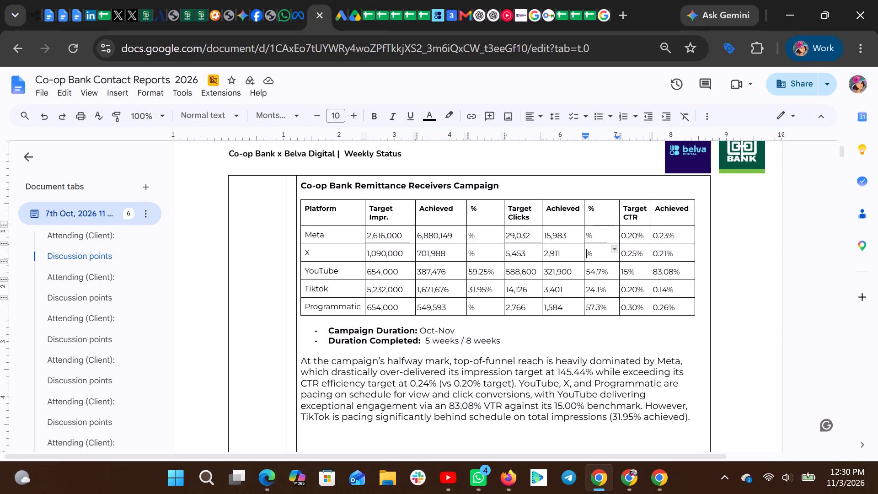
scroll(448, 379, "down", 6)
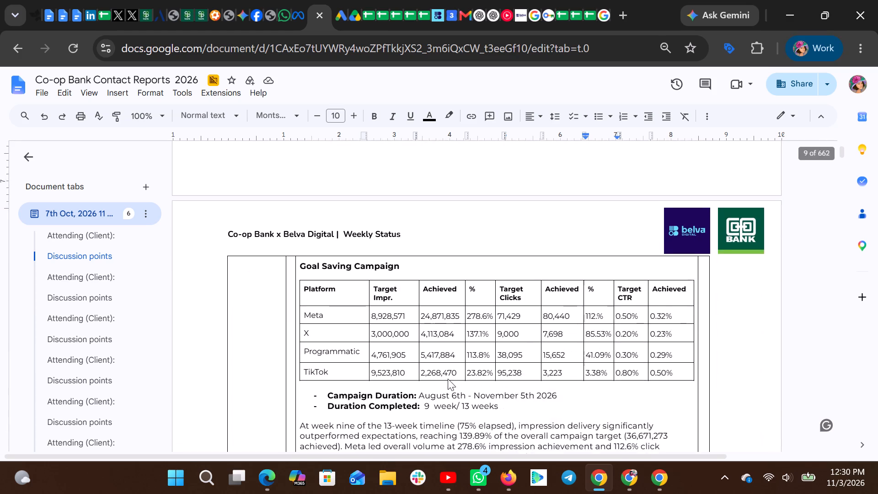
scroll(448, 379, "down", 2)
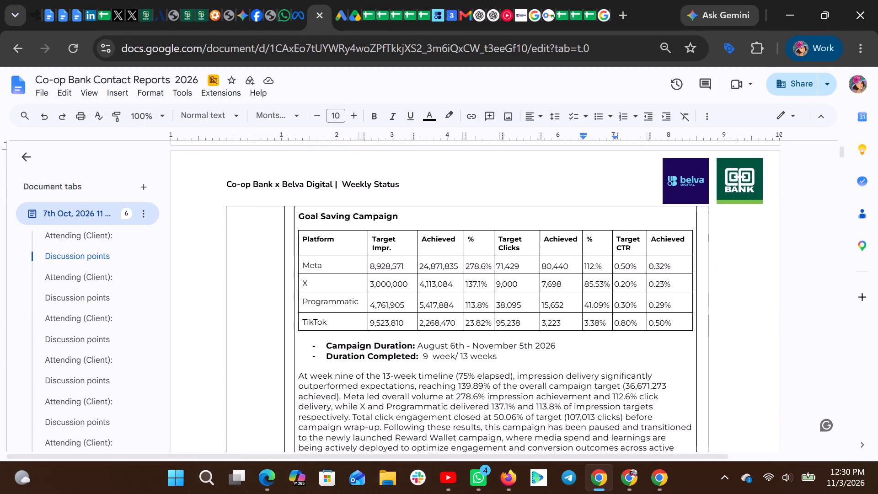
scroll(448, 379, "down", 5)
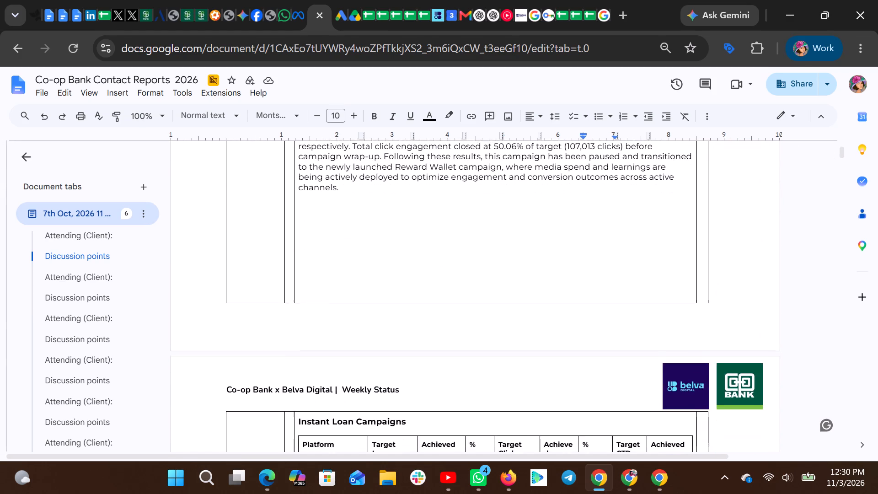
scroll(448, 379, "down", 3)
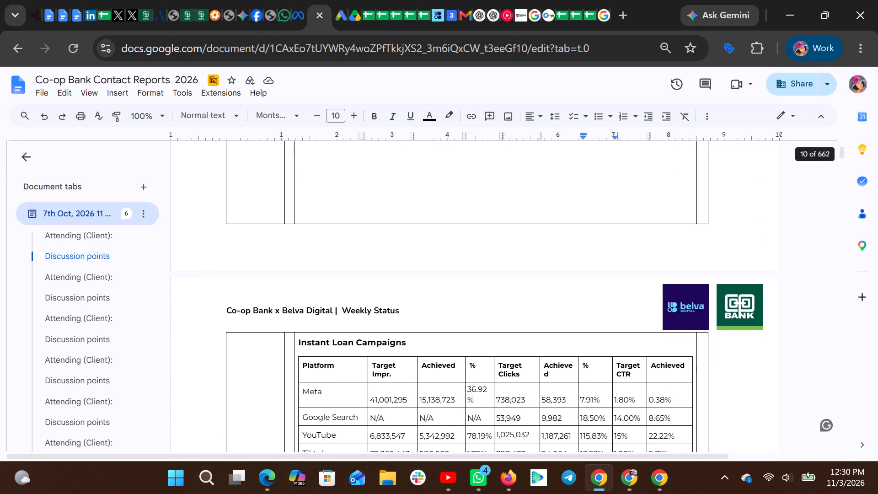
scroll(448, 379, "down", 1)
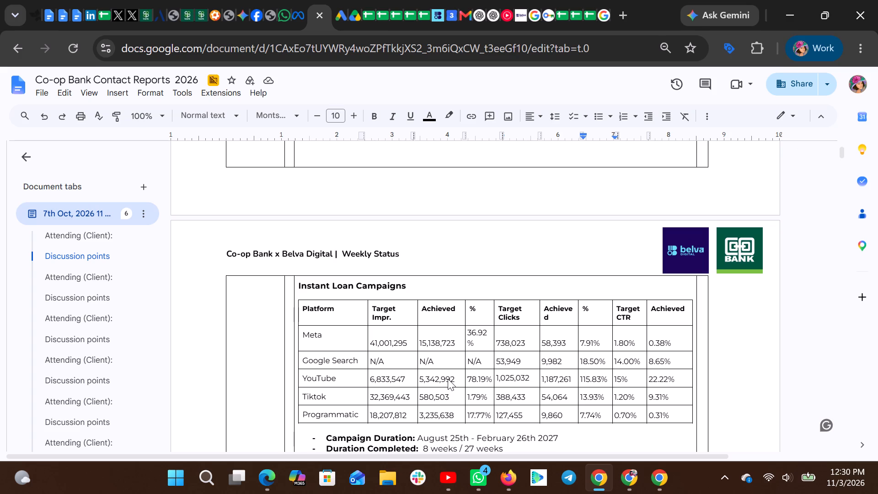
scroll(448, 379, "up", 2)
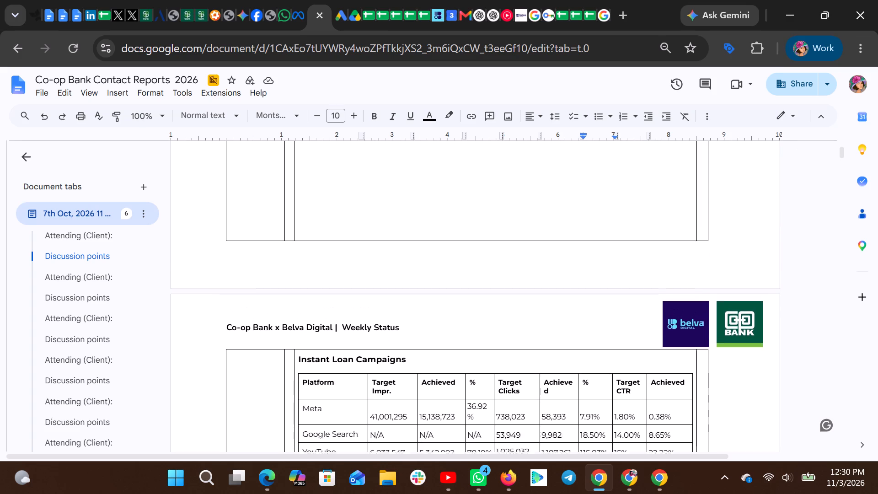
scroll(448, 379, "up", 2)
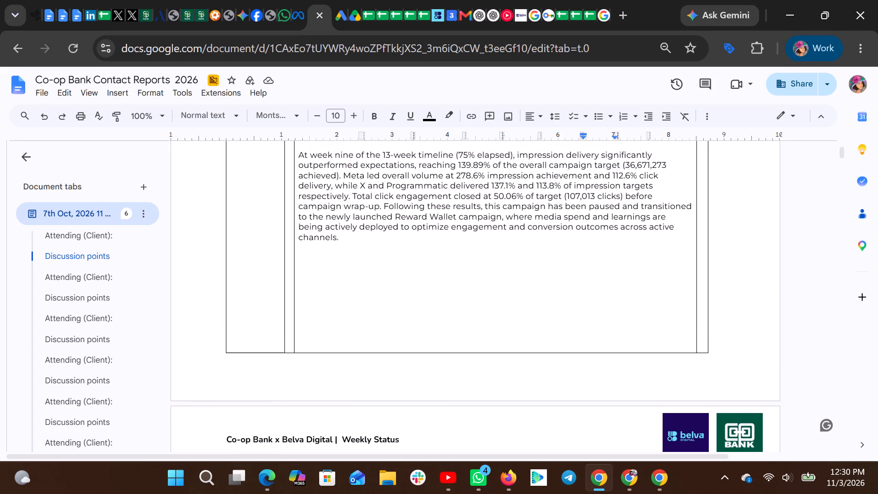
scroll(448, 379, "up", 2)
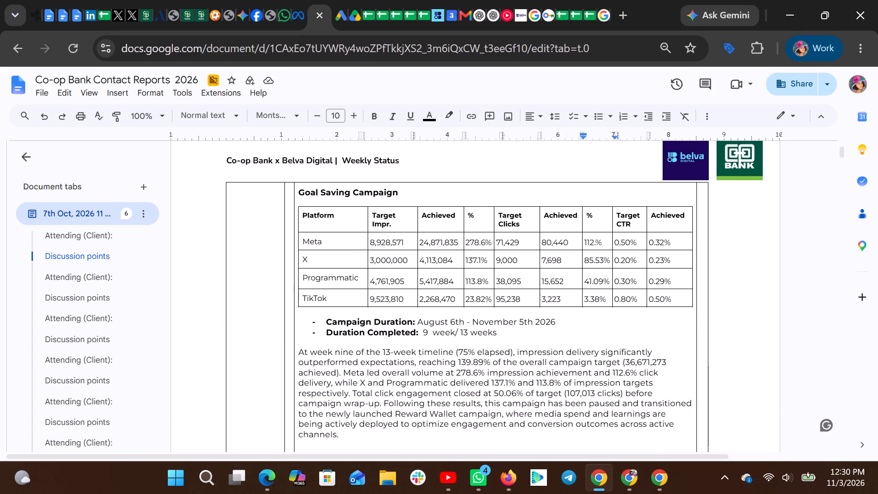
scroll(448, 379, "down", 6)
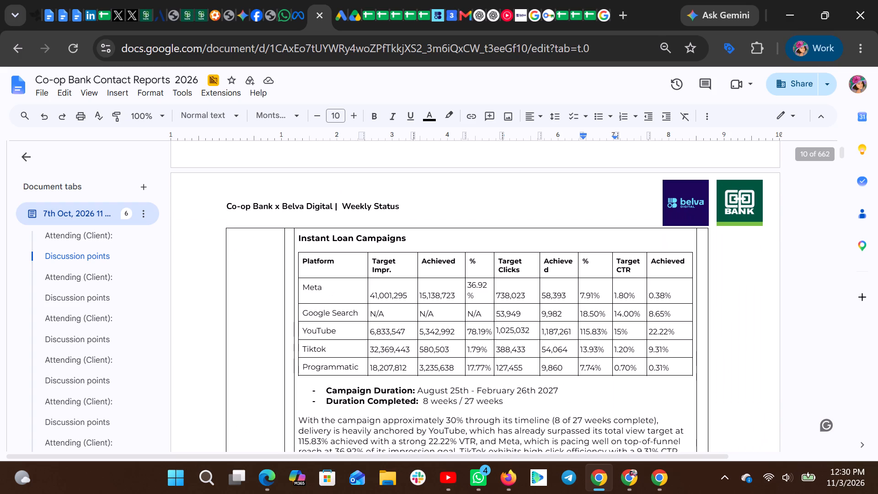
Set Meta's achieved impressions in the Instant Loan Campaigns table to 21,399,081.
left_click(458, 295)
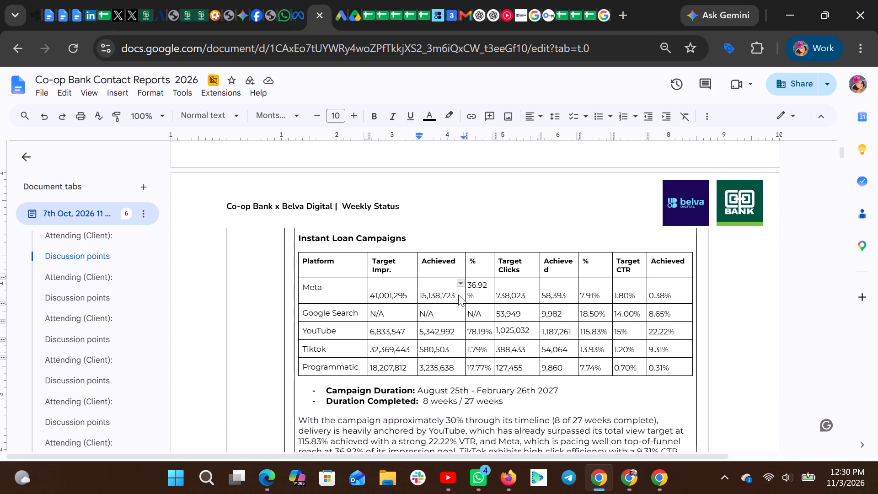
key("BackSpace")
key("BackSpace")
key("BackSpace")
key("BackSpace")
key("BackSpace")
key("BackSpace")
key("BackSpace")
key("BackSpace")
key("BackSpace")
key("BackSpace")
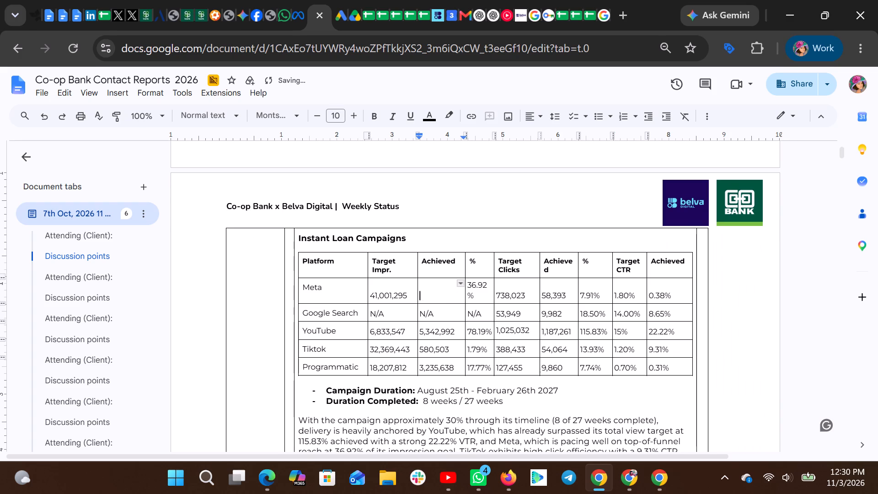
type("21")
key("comma")
type("399")
key("comma")
type("081")
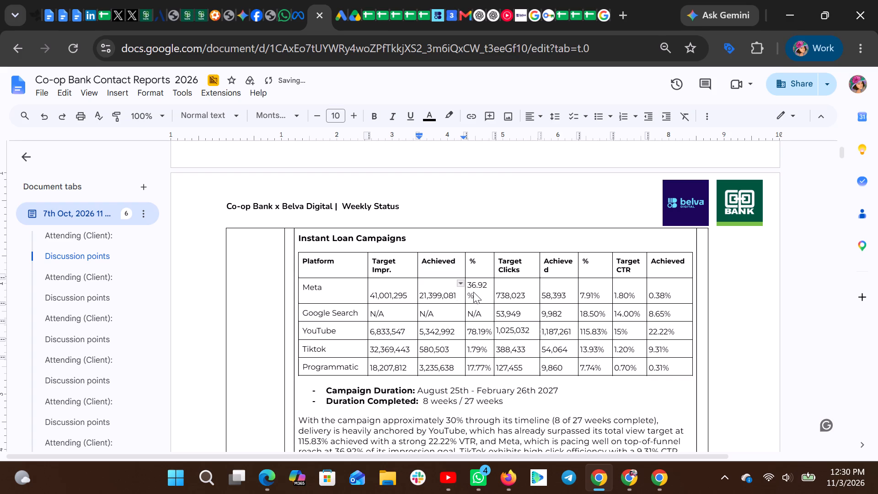
Clear Meta's impressions percentage in the Instant Loan Campaigns table, keeping only the % sign.
left_click(489, 286)
key("BackSpace")
key("BackSpace")
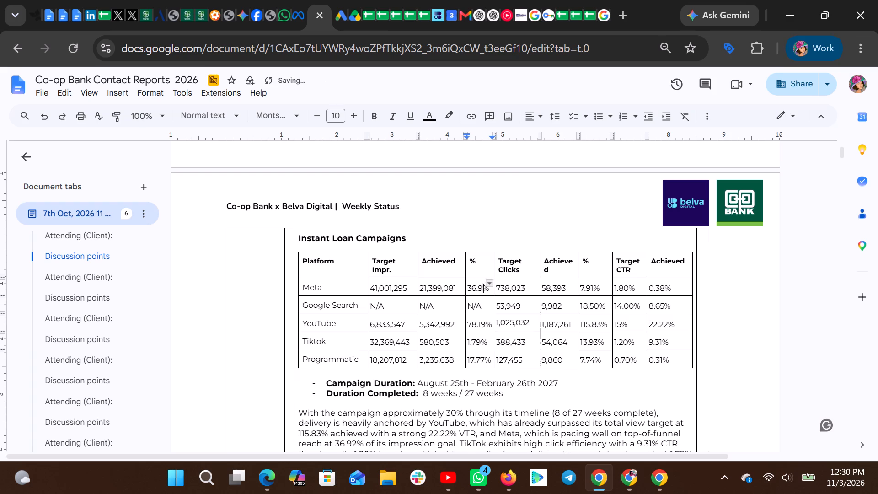
key("BackSpace")
key("BackSpace")
key("BackSpace")
Set Meta's achieved clicks in the Instant Loan Campaigns table to 86,630.
left_click(568, 286)
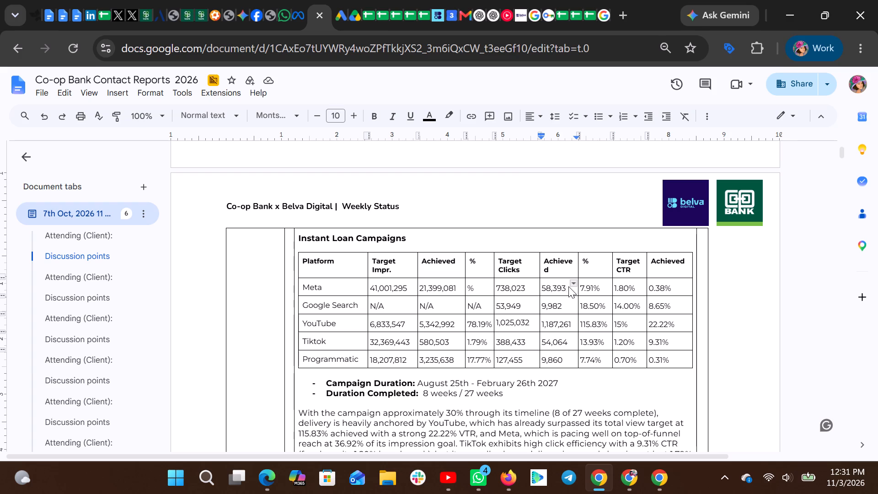
key("BackSpace")
key("BackSpace")
key("BackSpace")
key("BackSpace")
key("BackSpace")
key("BackSpace")
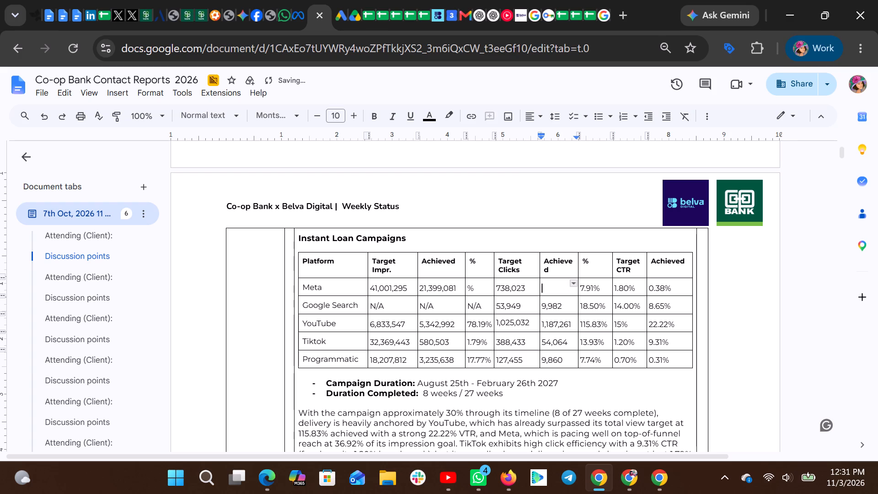
type("86,")
type("630")
Clear Meta's clicks percentage in the Instant Loan Campaigns table, keeping only the % sign.
left_click(594, 285)
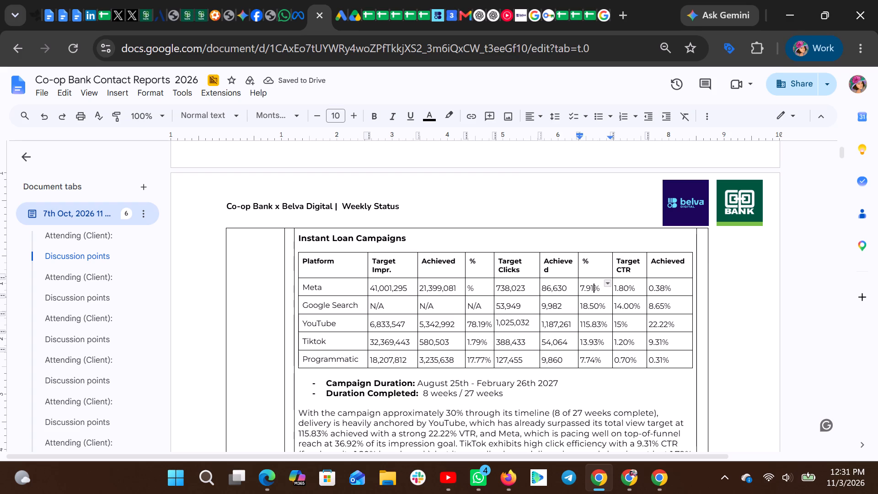
key("BackSpace")
key("BackSpace")
key("BackSpace")
key("BackSpace")
key("BackSpace")
Set Meta's achieved CTR in the Instant Loan Campaigns table to 0.40%.
left_click(665, 289)
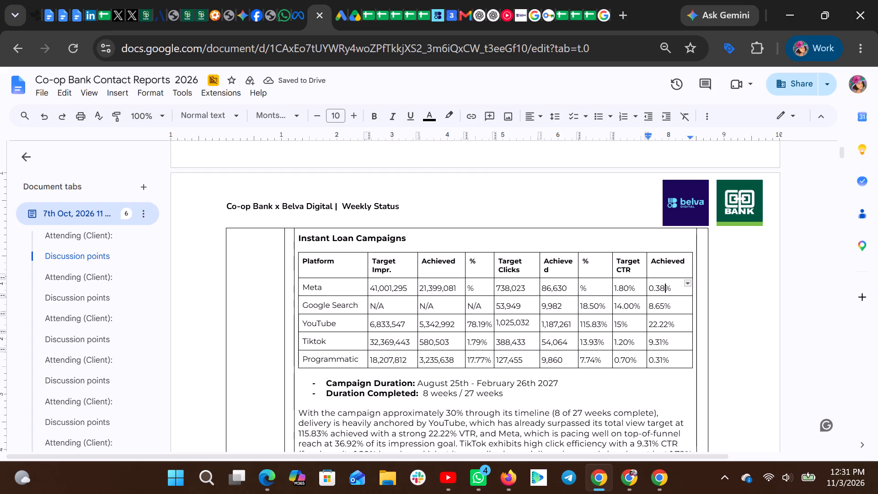
key("BackSpace")
key("BackSpace")
type("40")
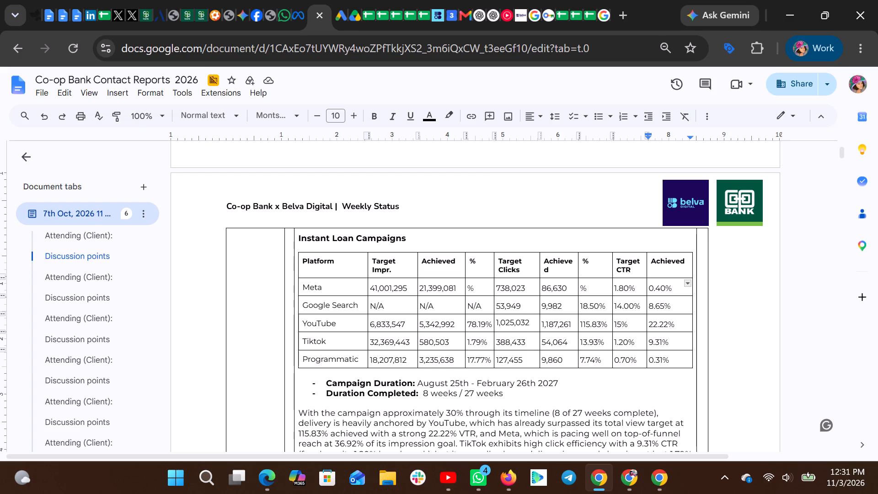
Set the Instant Loan campaign's completed duration to 9 of 27 weeks.
scroll(460, 359, "down", 1)
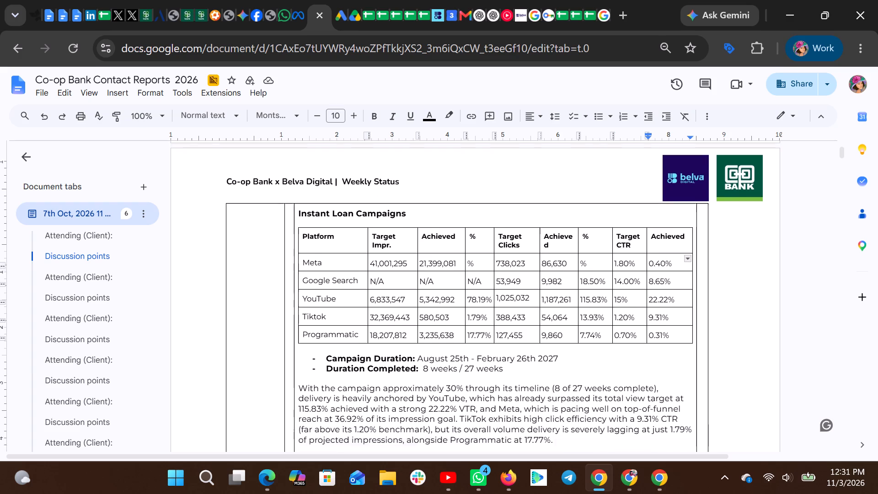
scroll(460, 359, "down", 1)
left_click(428, 283)
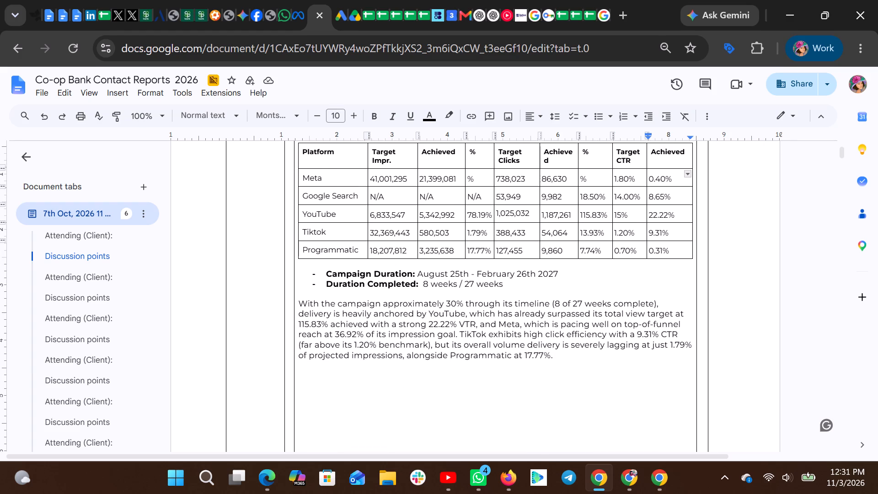
key("BackSpace")
key("9")
Set Meta's achieved follows in the October follower campaign table to 13,313.
scroll(423, 258, "down", 6)
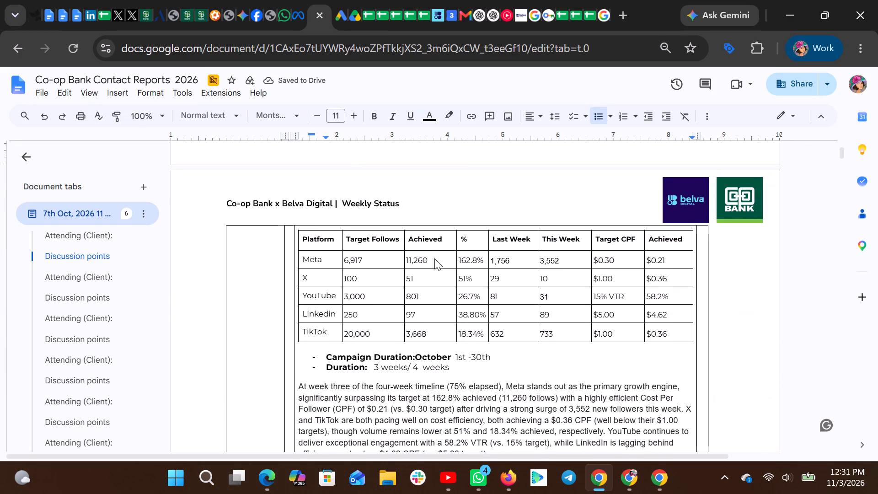
left_click(434, 259)
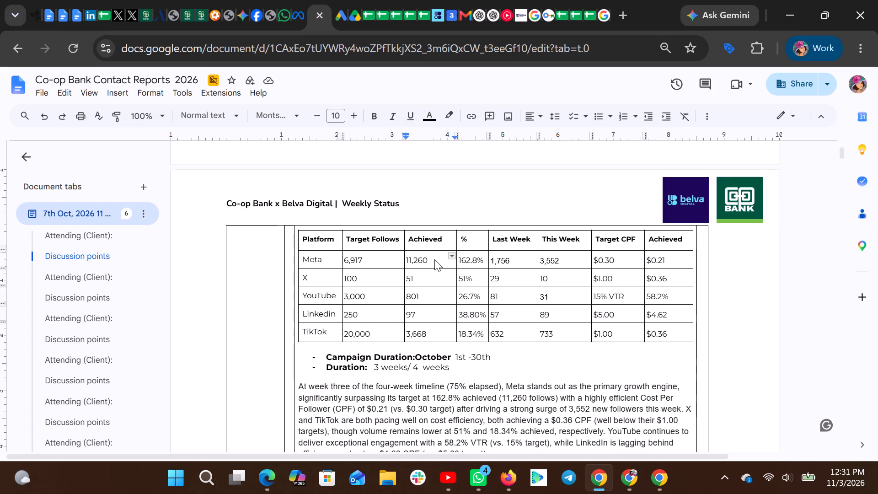
key("BackSpace")
key("BackSpace")
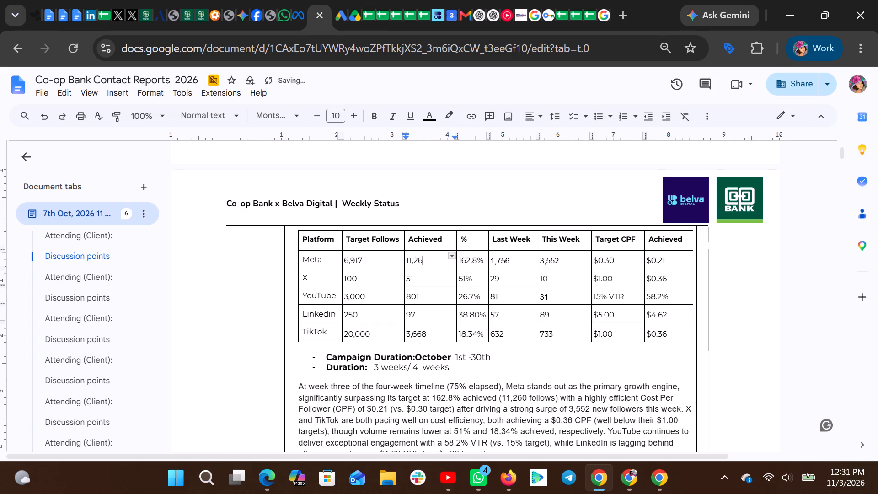
key("BackSpace")
key("BackSpace")
key("BackSpace")
type("3,")
type("313")
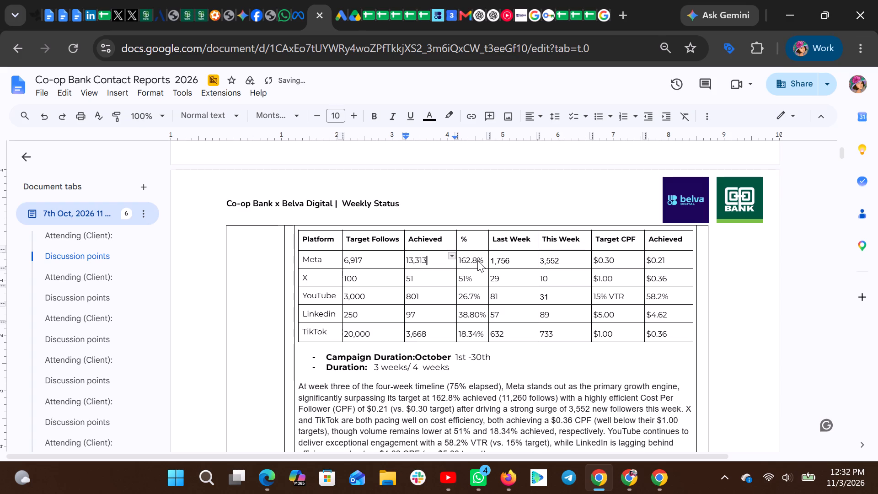
Clear Meta's achieved percentage in the follower campaign table, keeping only the % sign.
left_click(477, 260)
key("BackSpace")
key("BackSpace")
key("BackSpace")
key("BackSpace")
key("BackSpace")
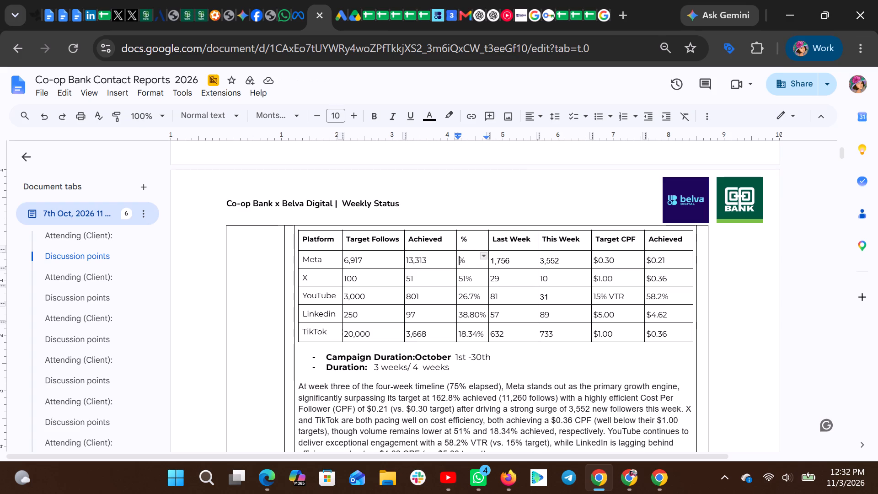
Set Meta's This Week figure in the follower campaign table to 1,041.
left_click(561, 259)
key("BackSpace")
key("BackSpace")
key("BackSpace")
key("BackSpace")
key("BackSpace")
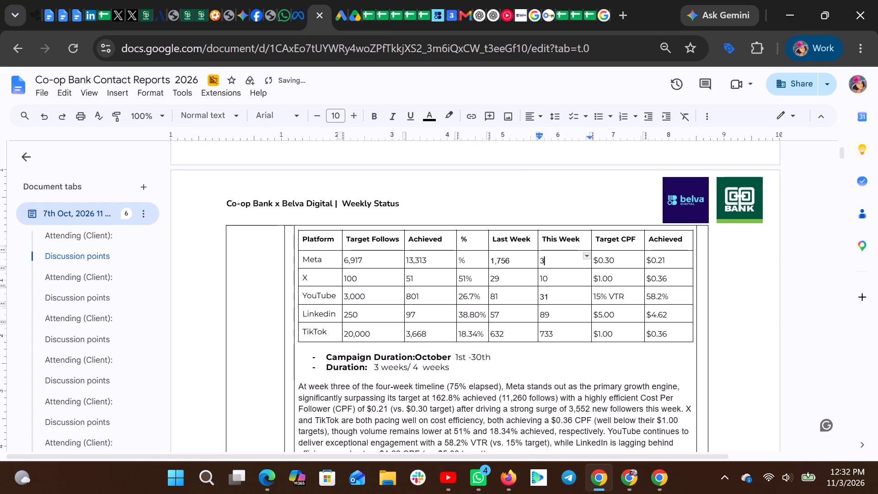
key("BackSpace")
key("1")
key("comma")
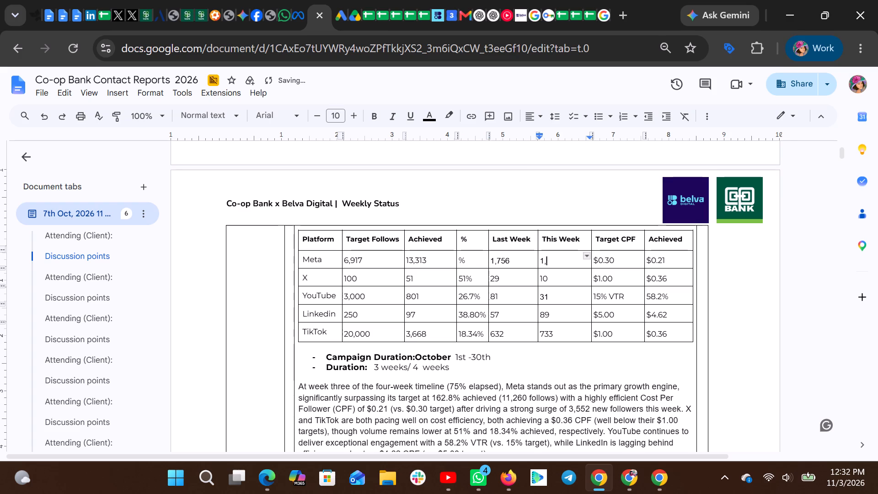
type("041")
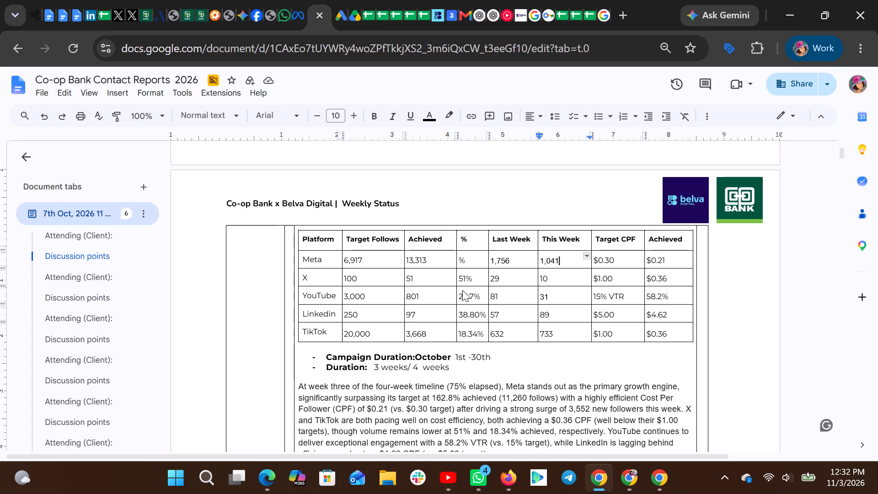
Set X's achieved follows in the follower campaign table to 57 and its percentage to 57%.
left_click(422, 278)
key("BackSpace")
key("BackSpace")
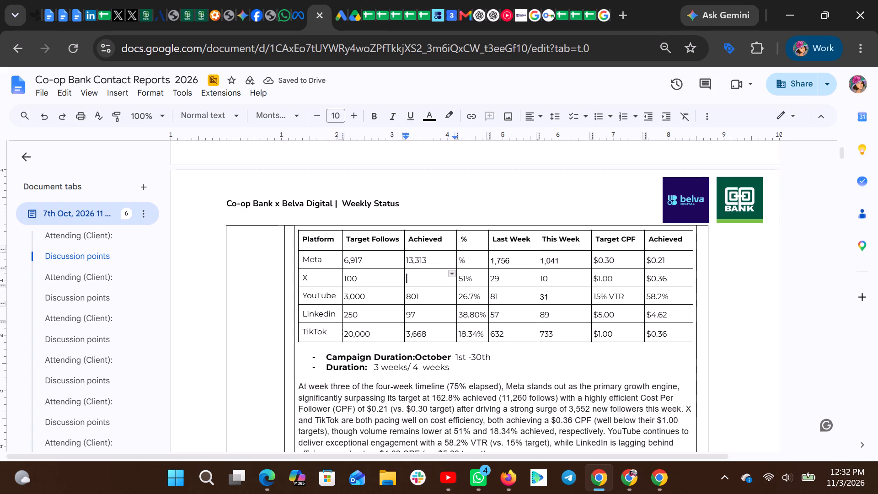
type("57")
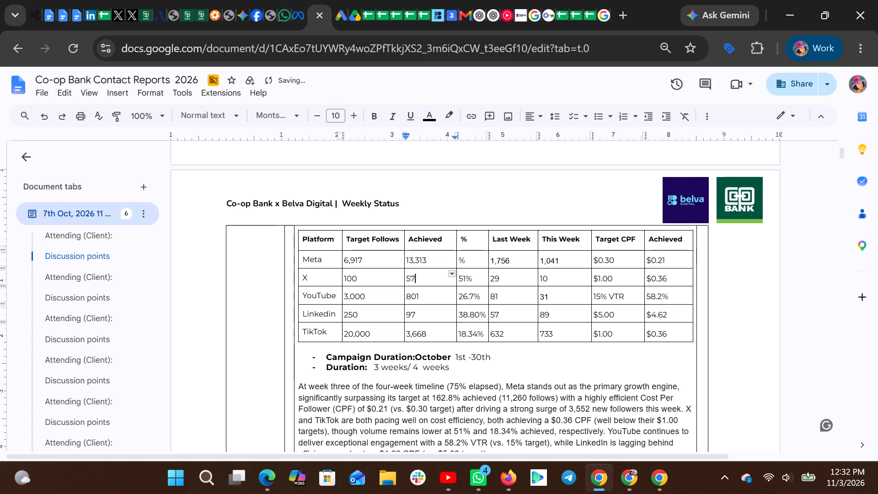
left_click(466, 276)
key("BackSpace")
key("7")
Set X's This Week figure in the follower campaign table to 7.
left_click(559, 283)
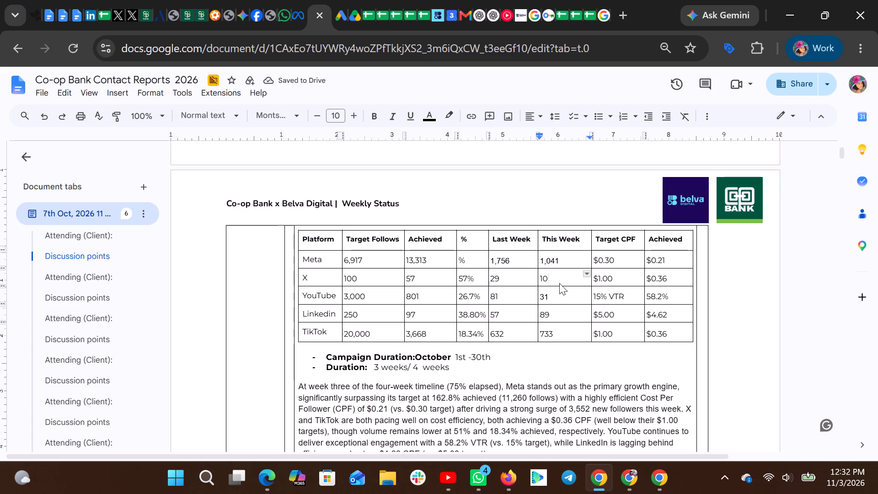
key("BackSpace")
key("BackSpace")
key("7")
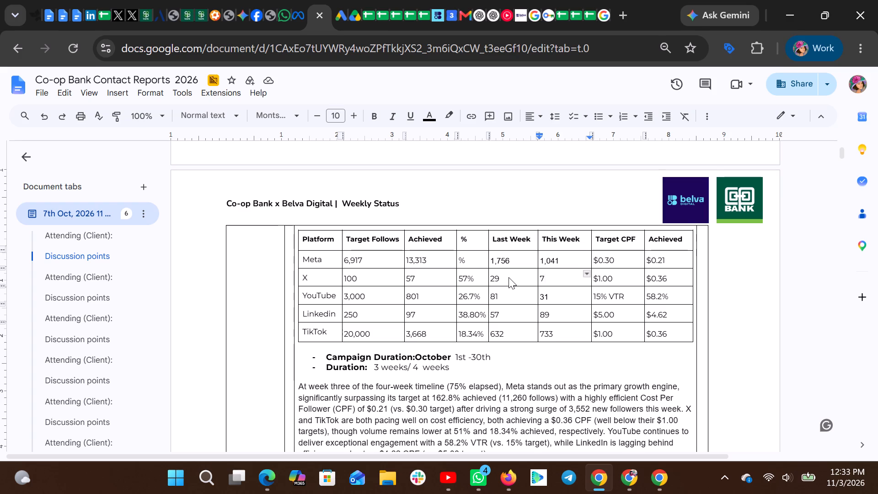
Set the follower campaign's elapsed duration to 4 of 4 weeks.
scroll(394, 379, "down", 1)
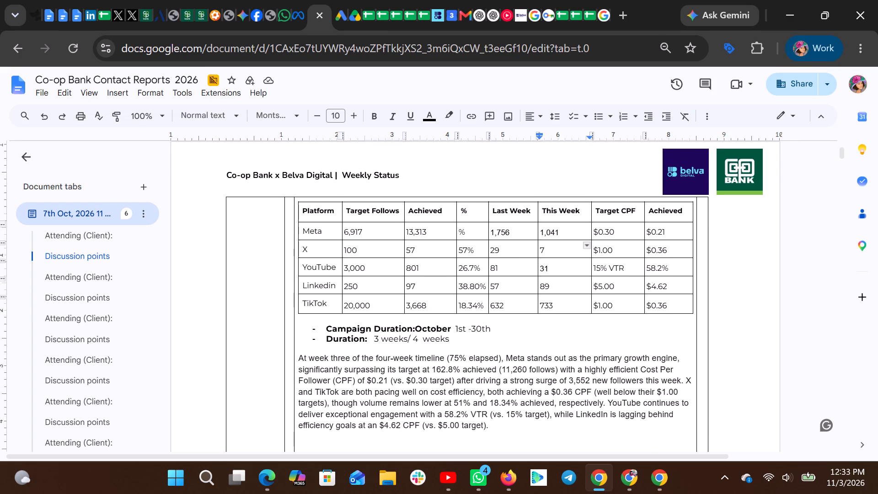
scroll(394, 379, "down", 2)
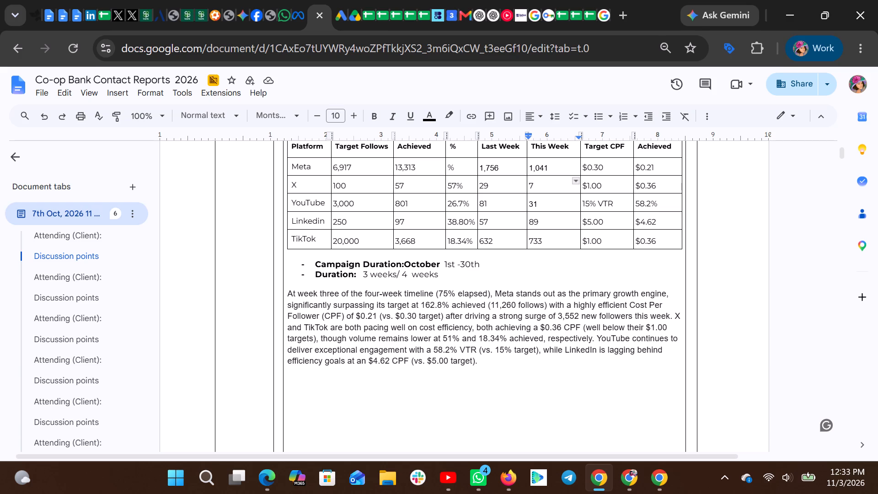
left_click(368, 273)
key("BackSpace")
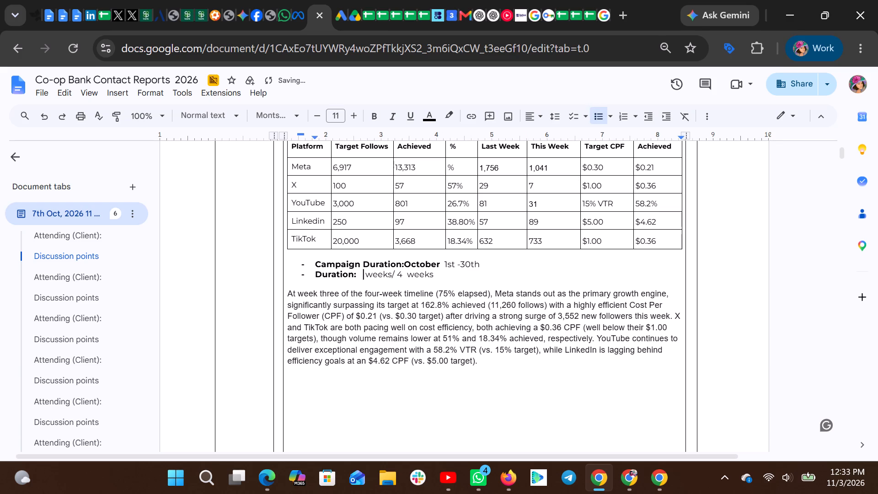
key("4")
Set Meta's achieved impressions in the Diaspora Banking Campaigns table to 5,009,047.
scroll(415, 335, "down", 3)
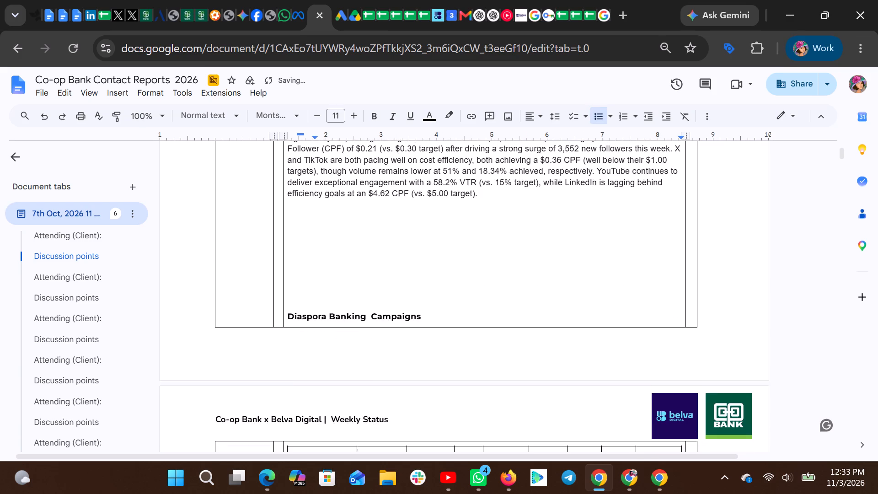
scroll(415, 335, "down", 4)
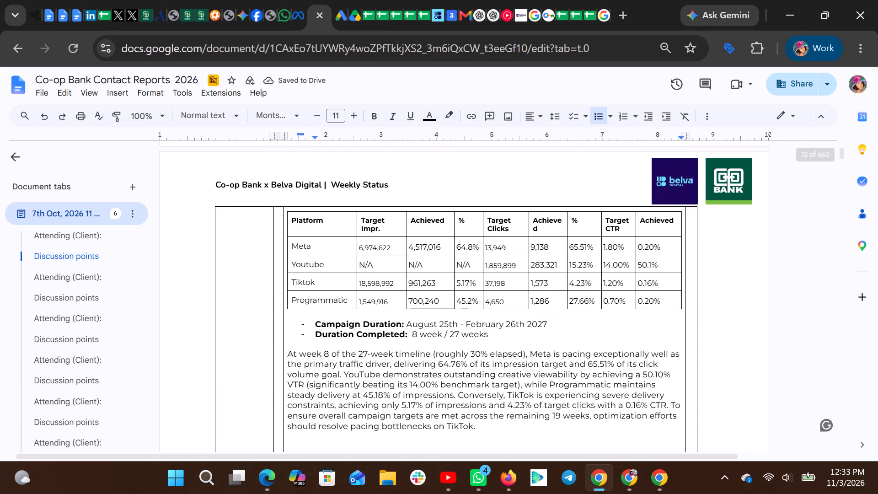
left_click(445, 245)
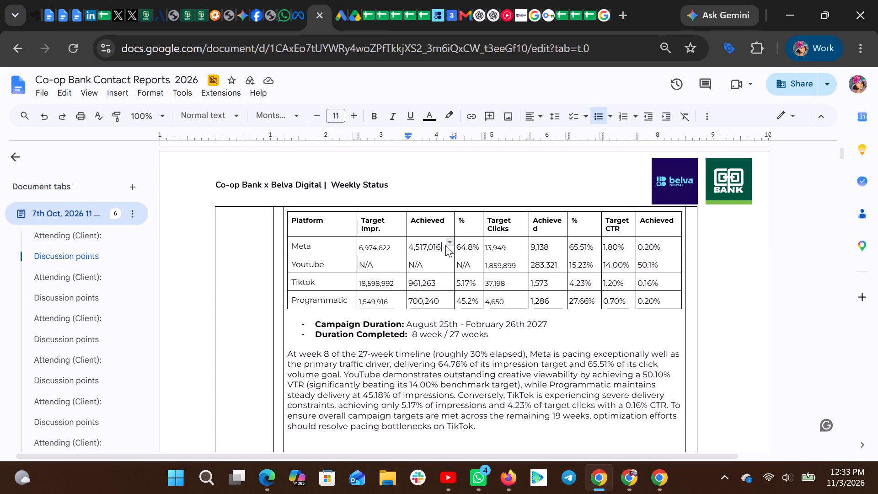
key("BackSpace")
key("BackSpace")
key("BackSpace")
key("BackSpace")
key("BackSpace")
key("BackSpace")
key("BackSpace")
key("BackSpace")
key("BackSpace")
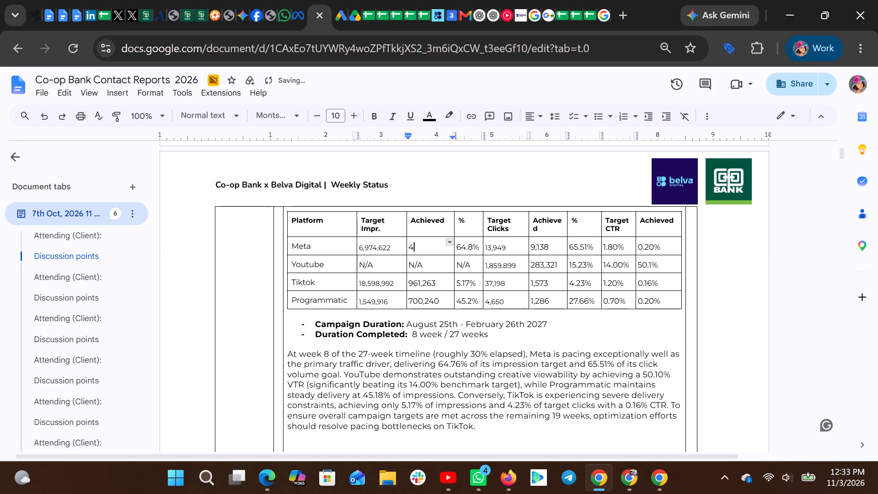
type("5,")
type("009")
type(",0")
type("47")
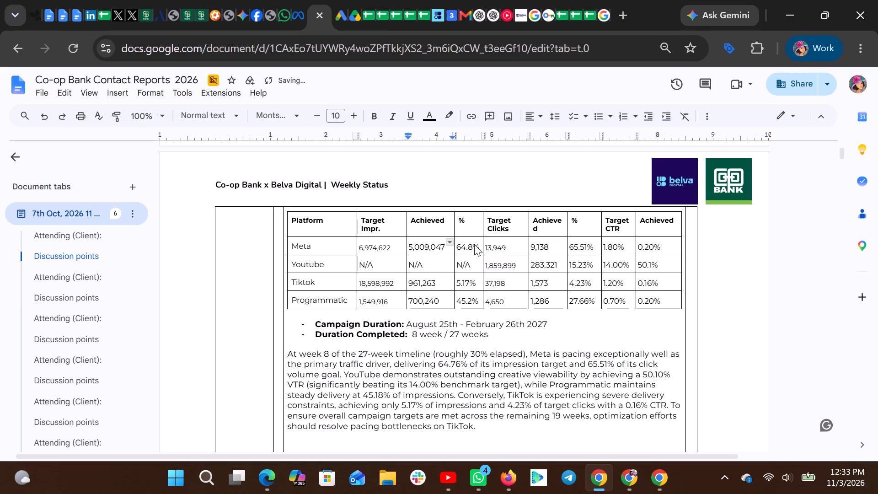
Clear Meta's impressions percentage in the Diaspora Banking Campaigns table, keeping only the % sign.
left_click(472, 245)
key("BackSpace")
key("BackSpace")
key("BackSpace")
key("BackSpace")
key("BackSpace")
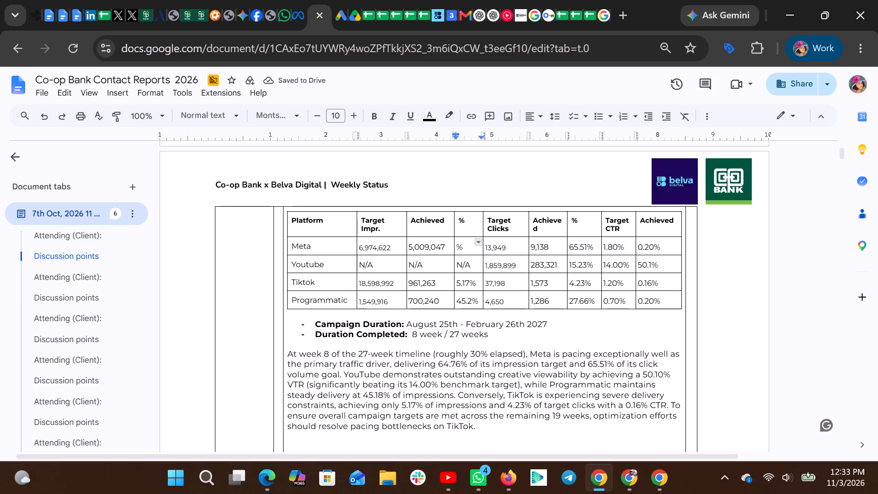
Set Meta's achieved clicks in the Diaspora Banking Campaigns table to 10,569.
left_click(551, 240)
key("BackSpace")
key("BackSpace")
key("BackSpace")
key("BackSpace")
key("BackSpace")
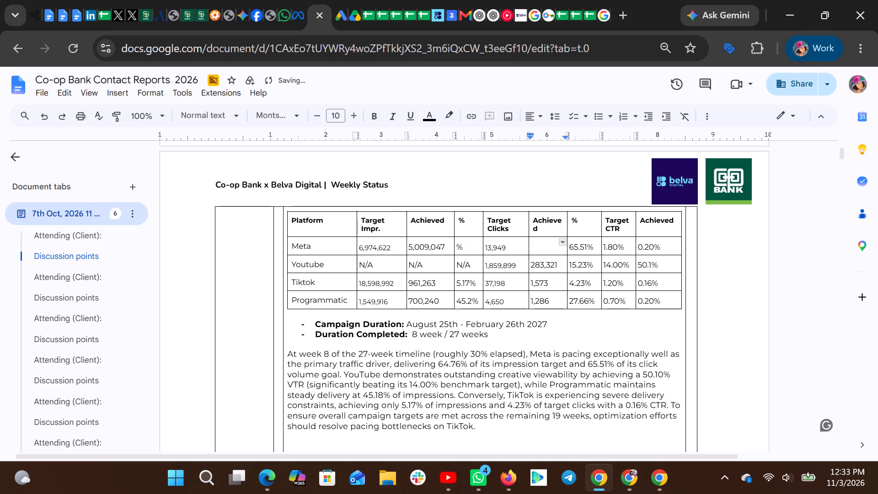
type("10,")
type("569")
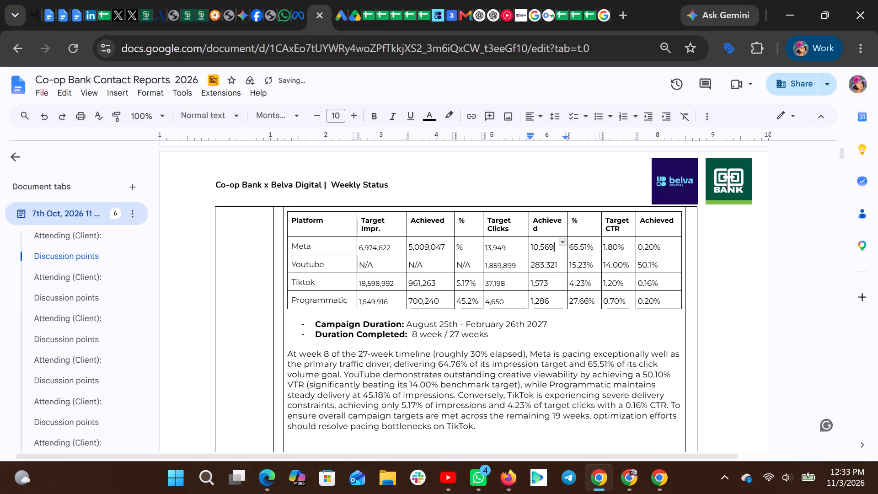
Clear Meta's clicks percentage in the Diaspora Banking Campaigns table, keeping only the % sign.
left_click(588, 249)
key("BackSpace")
key("BackSpace")
key("BackSpace")
key("BackSpace")
key("BackSpace")
key("BackSpace")
Set Meta's achieved CTR in the Diaspora Banking Campaigns table to 0.23%.
left_click(654, 249)
key("BackSpace")
key("3")
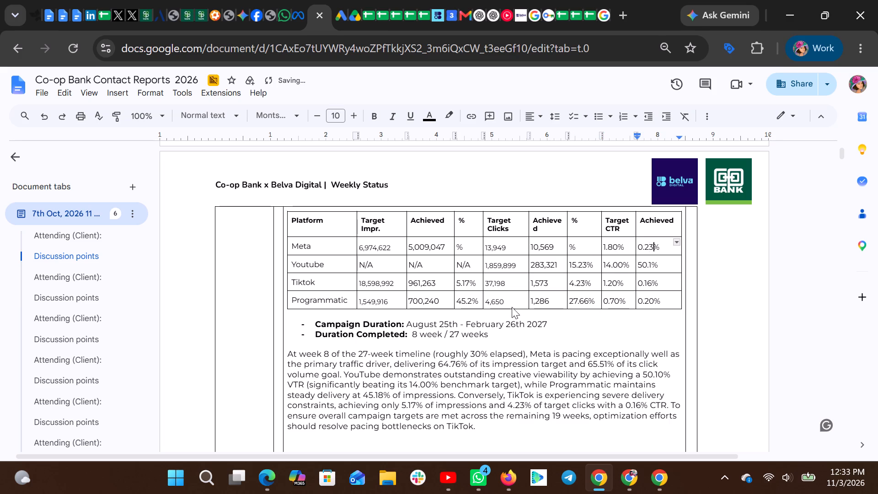
Set Programmatic's achieved impressions in the Diaspora Banking Campaigns table to 834,289.
left_click(444, 301)
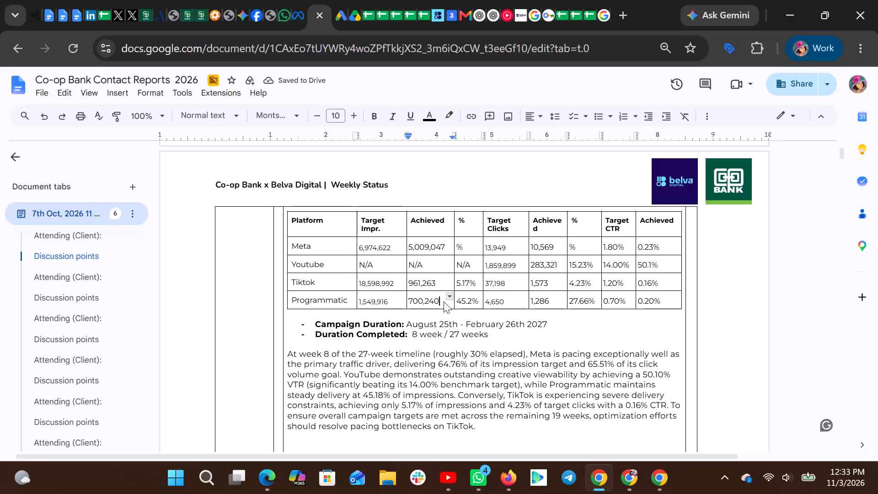
key("BackSpace")
key("BackSpace")
key("BackSpace")
key("BackSpace")
key("BackSpace")
key("BackSpace")
key("BackSpace")
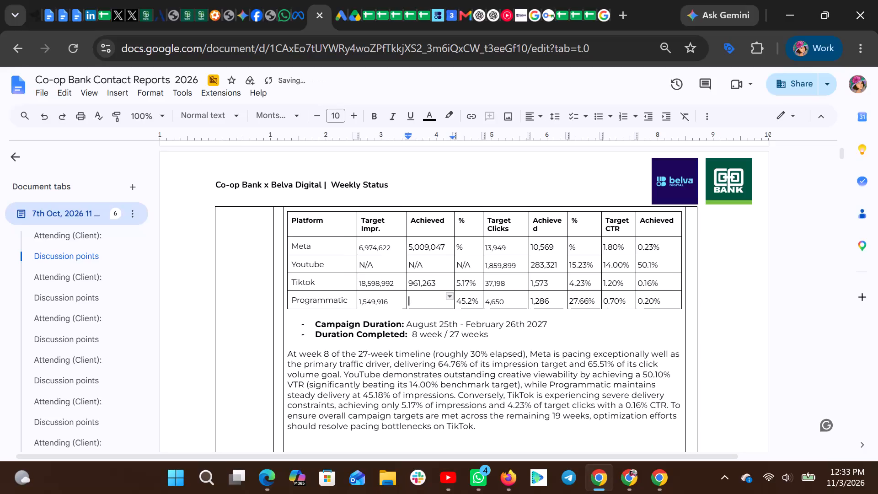
key("8")
type("34")
key("comma")
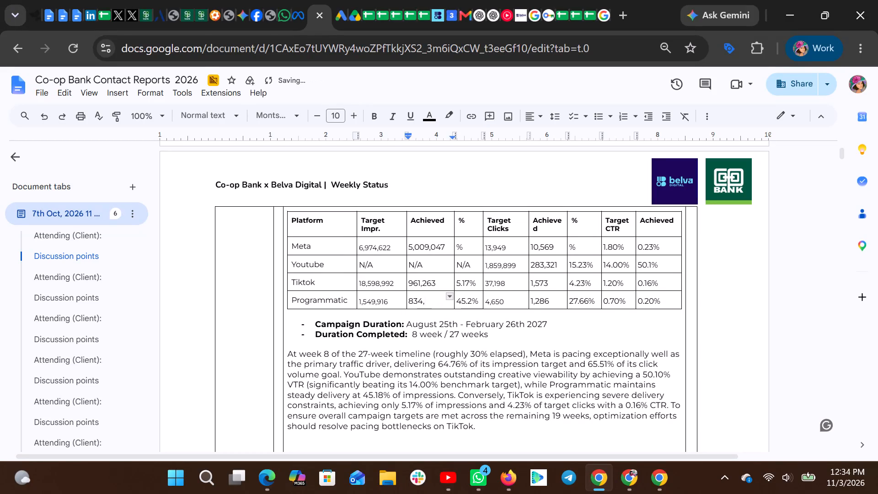
type("289")
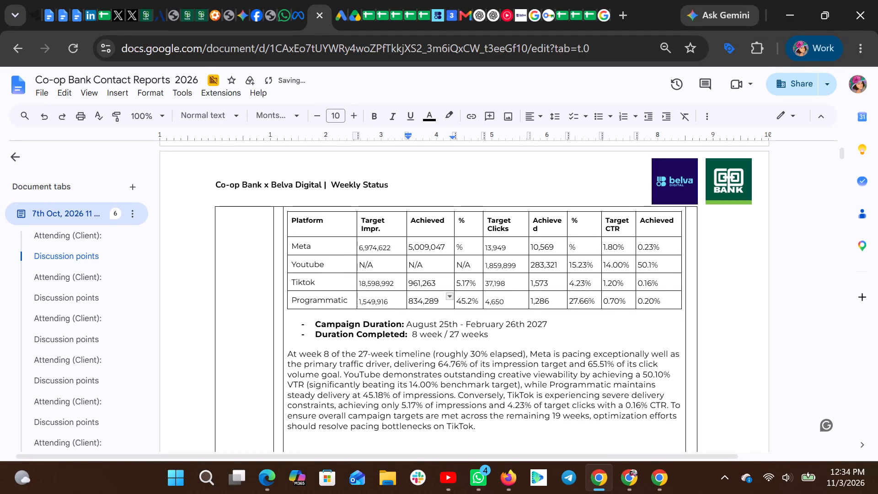
Clear Programmatic's impressions percentage in the Diaspora Banking Campaigns table, keeping only the % sign.
left_click(474, 298)
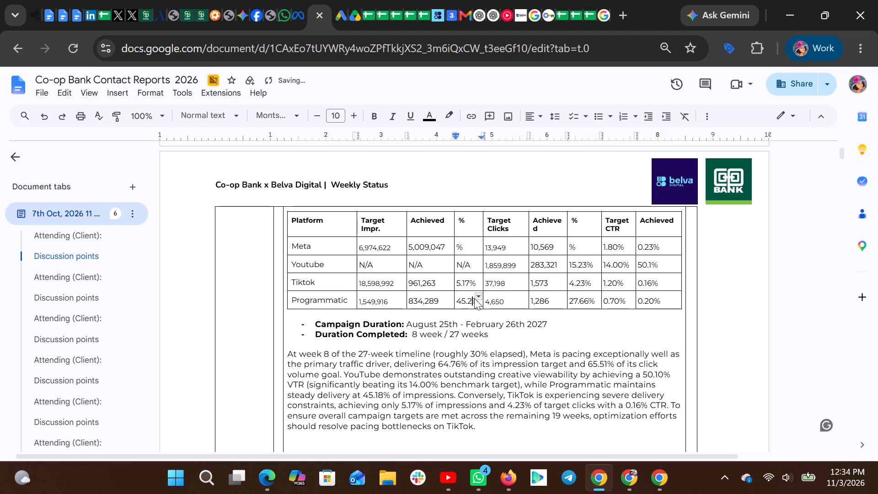
key("BackSpace")
key("BackSpace")
key("BackSpace")
key("BackSpace")
key("BackSpace")
Set Programmatic's achieved clicks in the Diaspora Banking Campaigns table to 1,301.
left_click(555, 299)
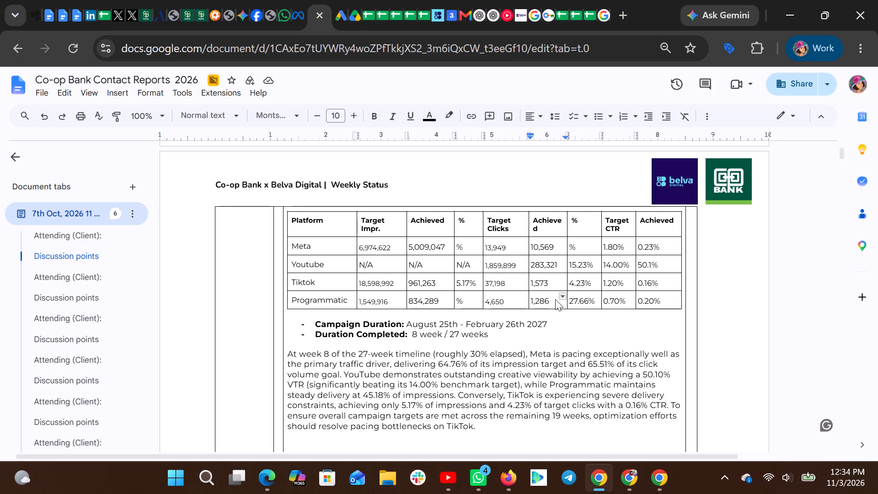
key("BackSpace")
key("BackSpace")
key("BackSpace")
type("301")
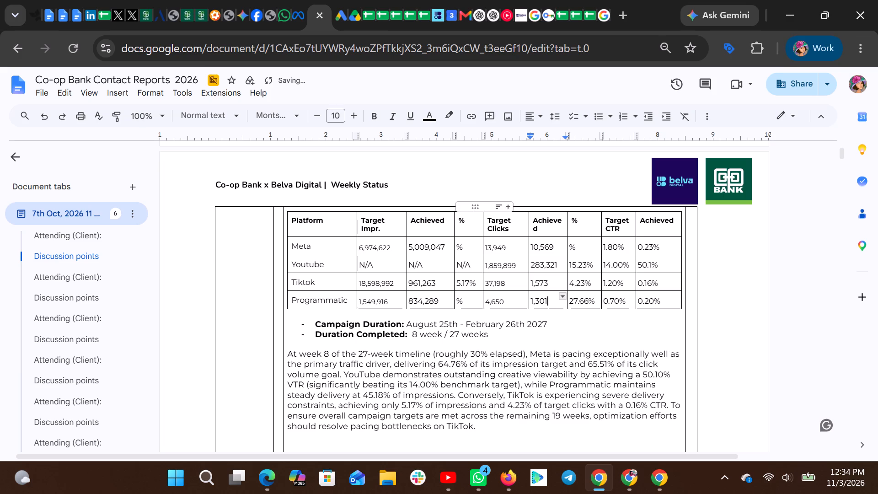
Clear Programmatic's clicks percentage in the Diaspora Banking Campaigns table, keeping only the % sign.
left_click(589, 304)
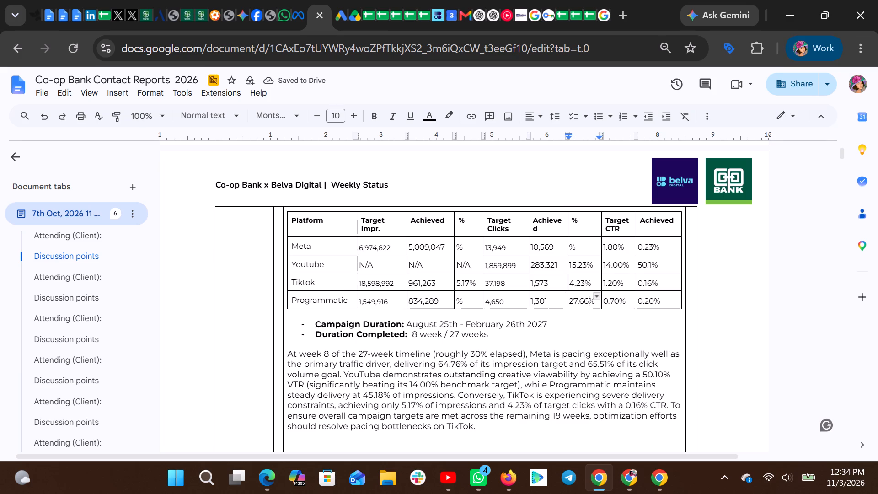
key("BackSpace")
key("BackSpace")
key("BackSpace")
key("BackSpace")
key("BackSpace")
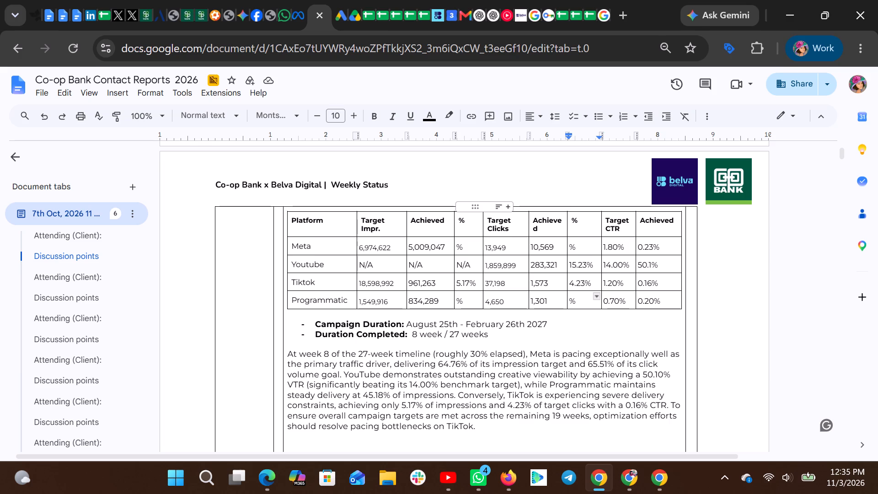
Set the Diaspora Banking campaign's completed duration to 9 of 27 weeks.
scroll(587, 322, "down", 1)
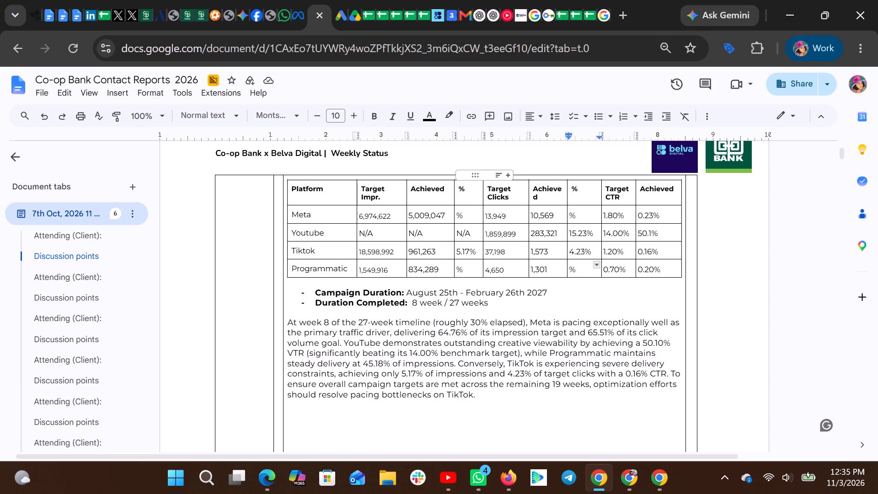
scroll(553, 299, "up", 2)
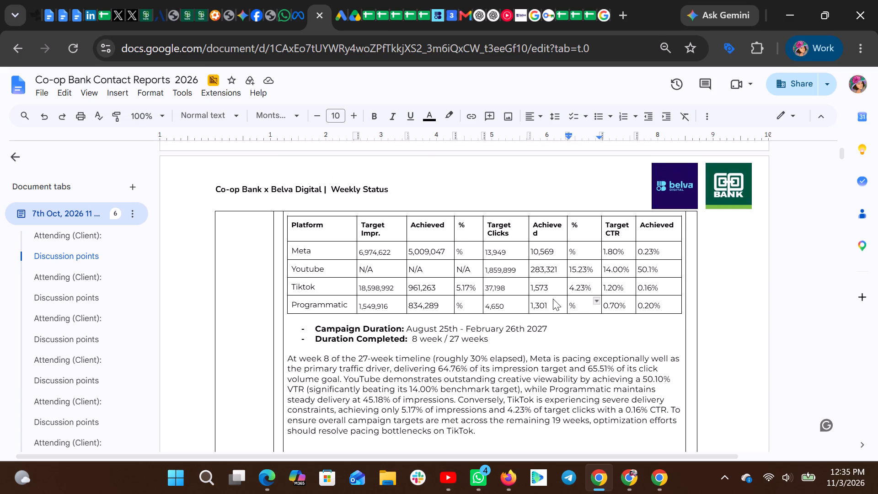
scroll(553, 299, "up", 5)
scroll(553, 299, "down", 1)
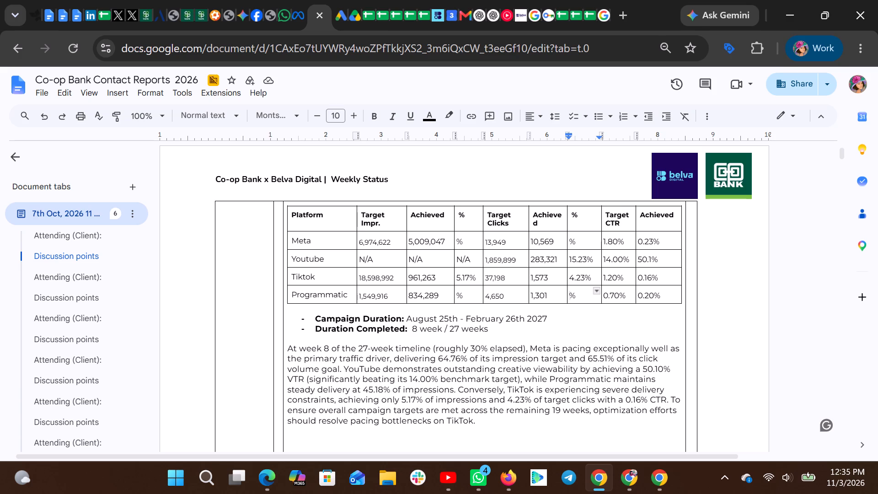
left_click(419, 328)
key("BackSpace")
key("9")
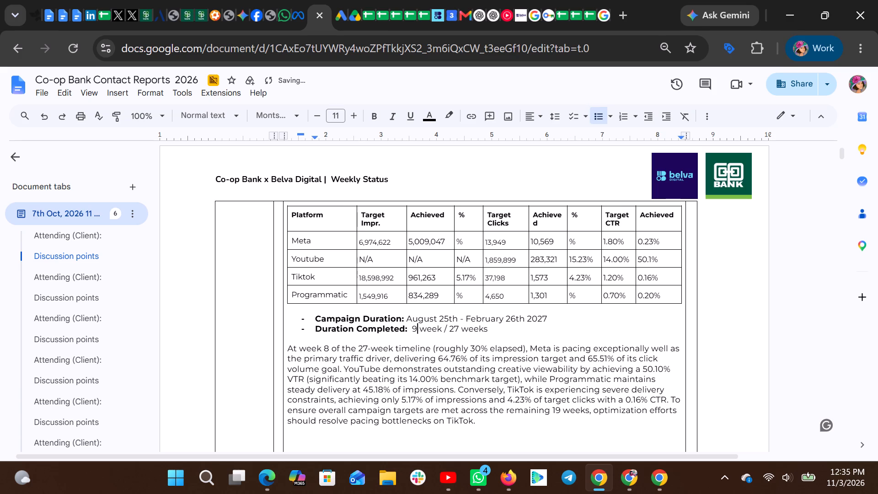
Set Meta's achieved impressions in the Women In Banking Campaigns table to 9,317,747.
scroll(432, 333, "down", 5)
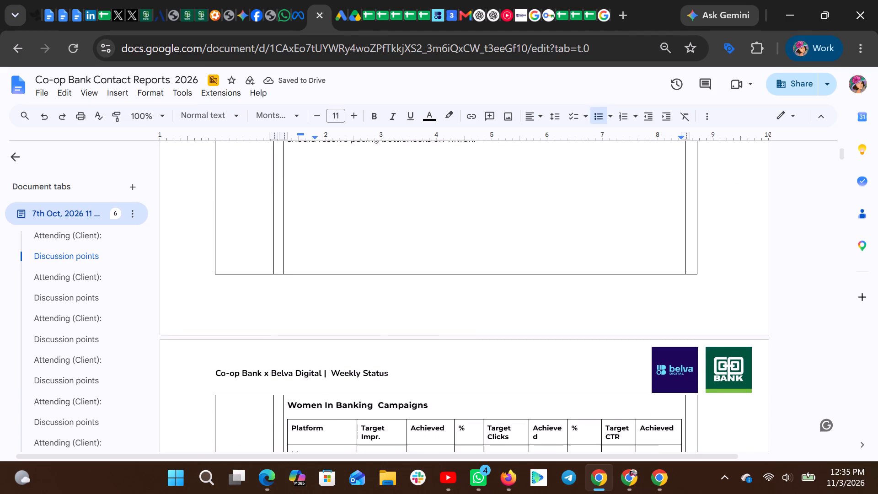
scroll(432, 333, "down", 2)
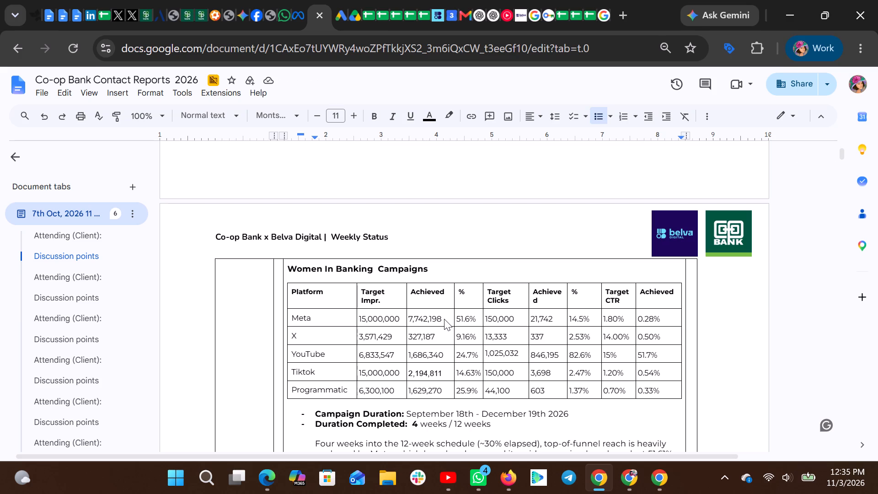
left_click(444, 319)
key("BackSpace")
key("BackSpace")
key("BackSpace")
key("BackSpace")
key("BackSpace")
key("BackSpace")
key("BackSpace")
key("BackSpace")
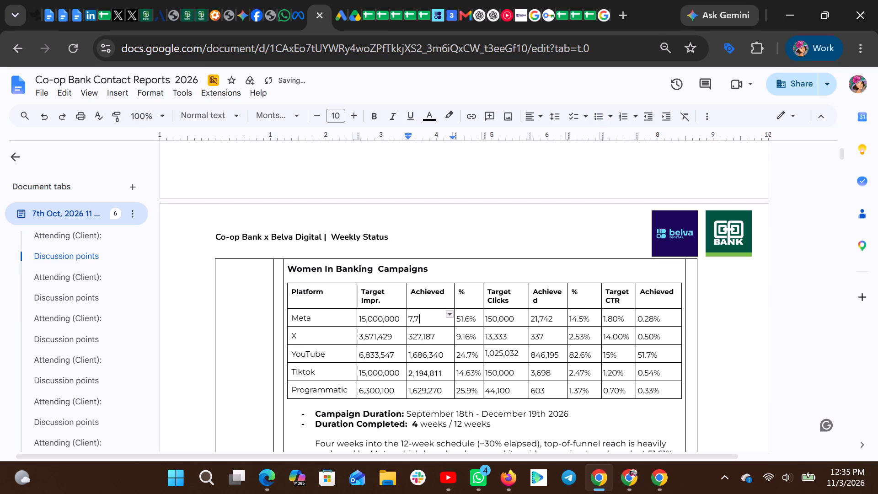
key("BackSpace")
type("9,")
type("317")
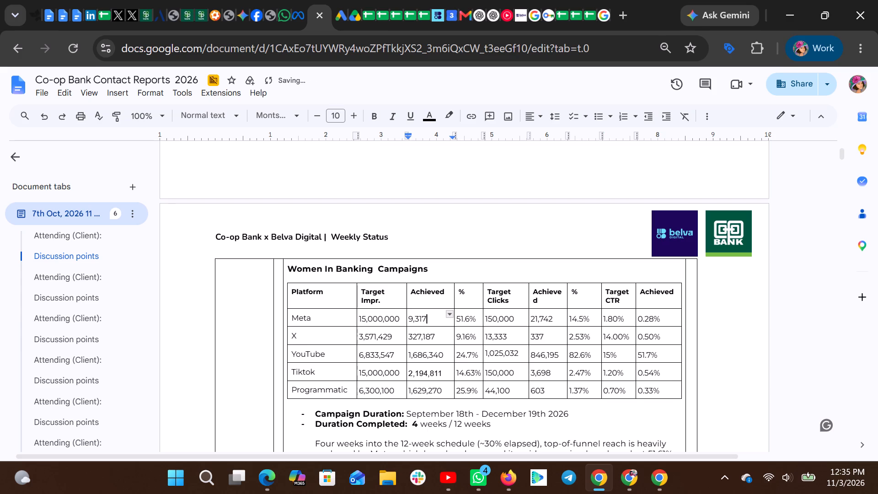
type(",747")
Clear Meta's impressions percentage in the Women In Banking Campaigns table, keeping only the % sign.
left_click(471, 319)
key("BackSpace")
key("BackSpace")
key("BackSpace")
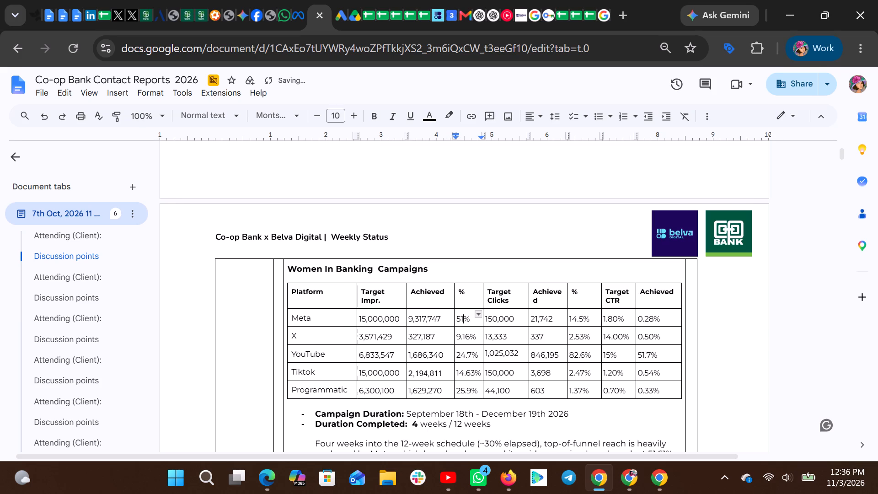
key("BackSpace")
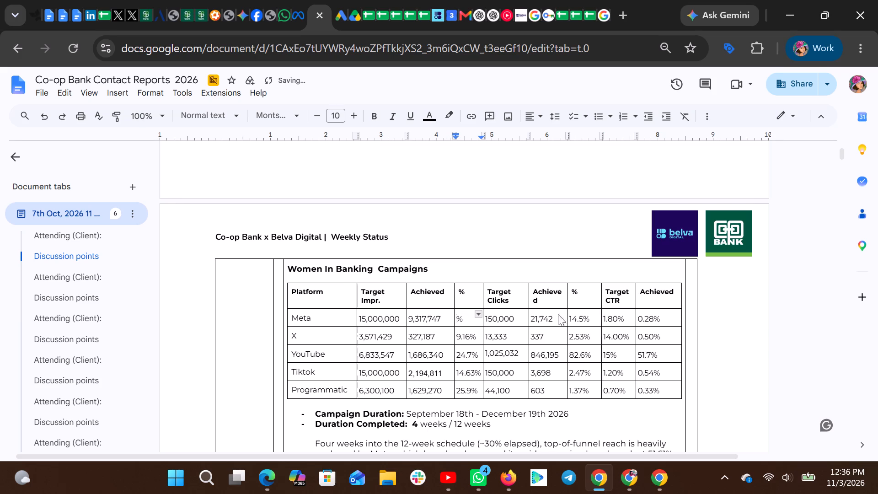
Set Meta's achieved clicks in the Women In Banking Campaigns table to 25,770.
left_click(557, 317)
key("BackSpace")
key("BackSpace")
key("BackSpace")
key("BackSpace")
key("BackSpace")
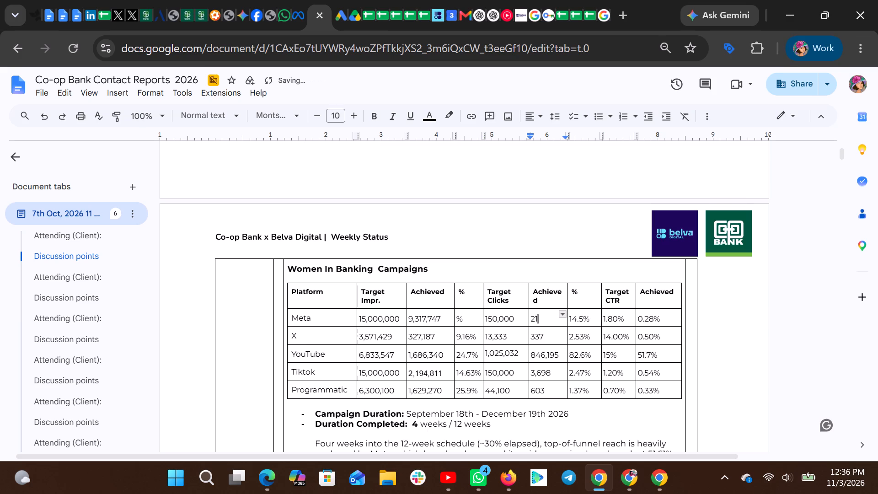
key("BackSpace")
key("3")
key("BackSpace")
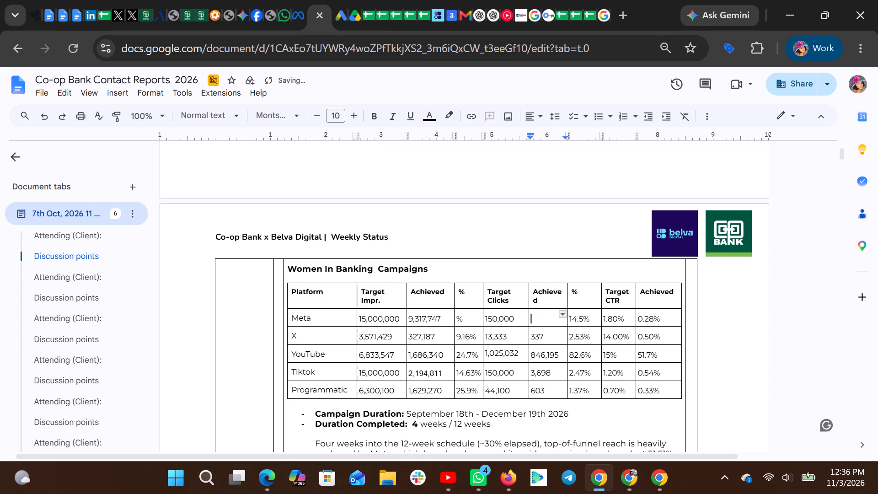
type("25")
type(",770")
Clear Meta's clicks percentage in the Women In Banking Campaigns table, keeping only the % sign.
left_click(584, 314)
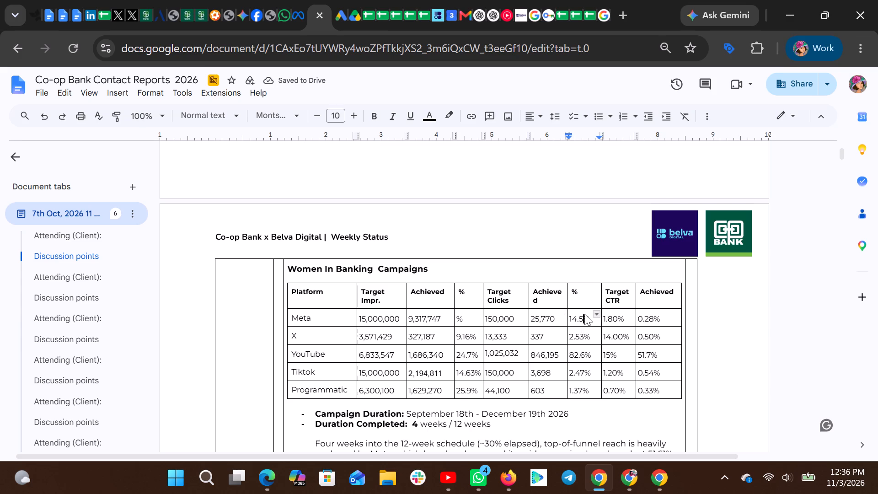
key("BackSpace")
key("BackSpace")
key("BackSpace")
key("BackSpace")
key("BackSpace")
Set Programmatic's achieved impressions in the Women In Banking Campaigns table to 1,834,955.
left_click(444, 388)
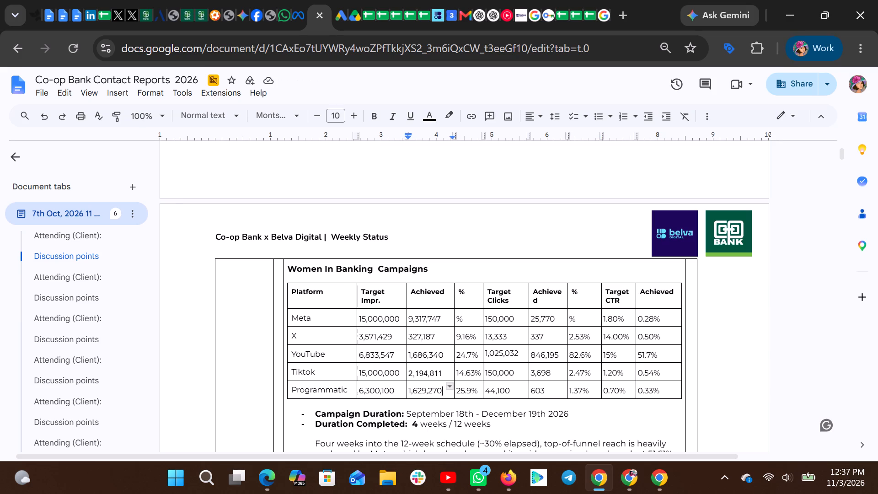
key("BackSpace")
key("BackSpace")
key("BackSpace")
key("BackSpace")
key("BackSpace")
key("BackSpace")
key("BackSpace")
key("8")
type("34")
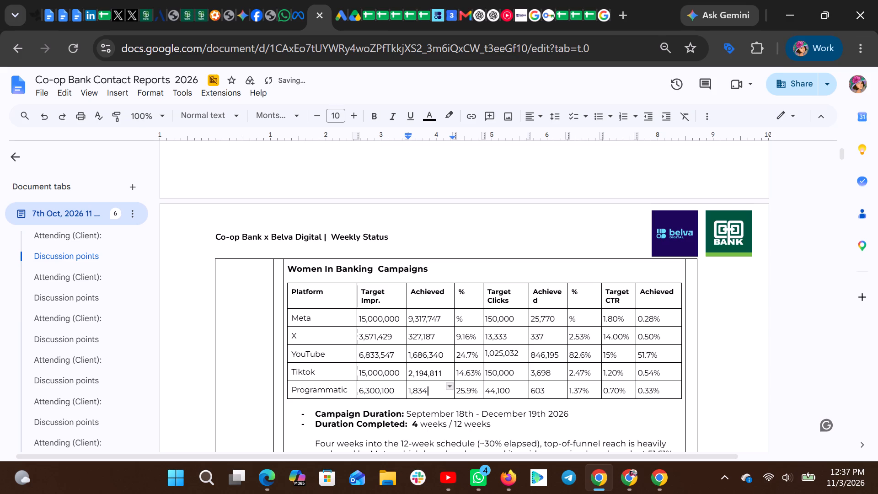
key("comma")
type("955")
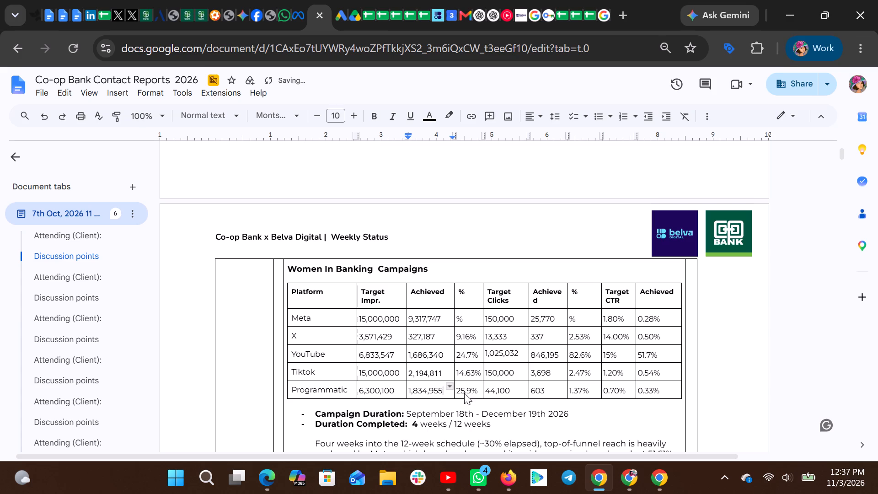
Clear Programmatic's impressions percentage in the Women In Banking Campaigns table, keeping only the % sign.
left_click(470, 392)
key("BackSpace")
key("BackSpace")
key("BackSpace")
key("BackSpace")
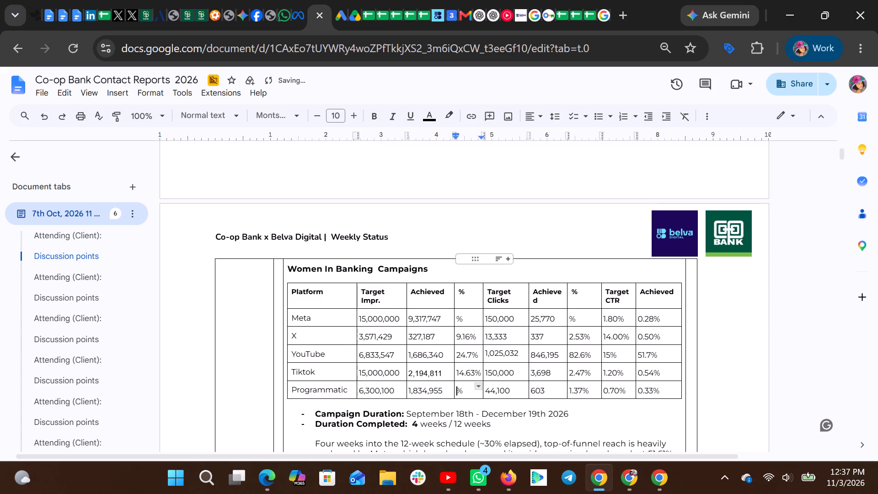
Set Programmatic's achieved clicks in the Women In Banking Campaigns table to 667.
left_click(548, 392)
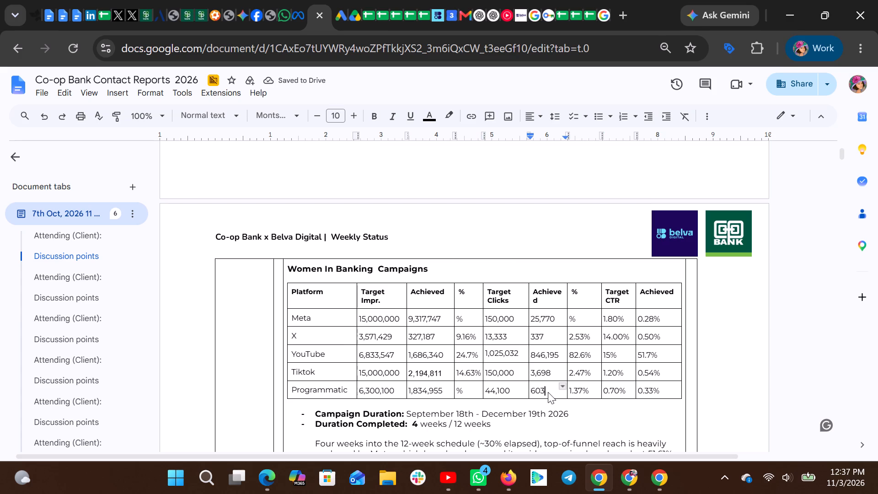
key("BackSpace")
key("BackSpace")
type("67")
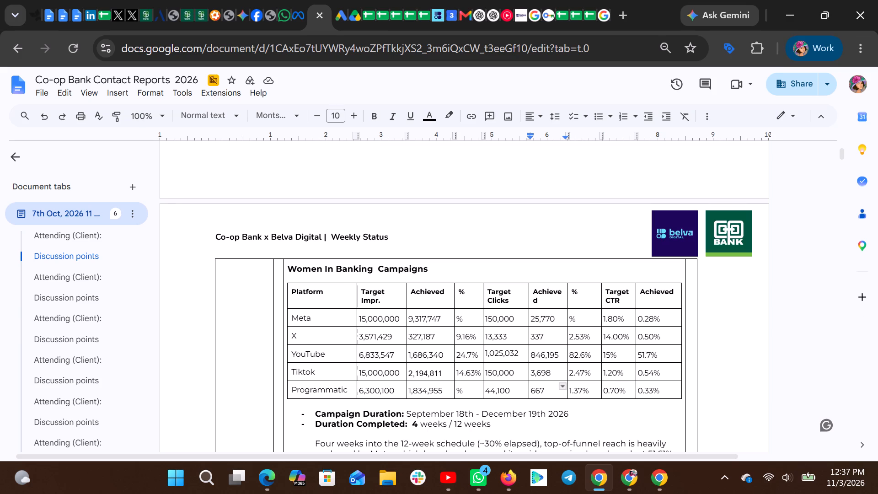
Clear Programmatic's clicks percentage in the Women In Banking Campaigns table, keeping only the % sign.
left_click(581, 392)
key("BackSpace")
key("BackSpace")
key("BackSpace")
key("BackSpace")
key("BackSpace")
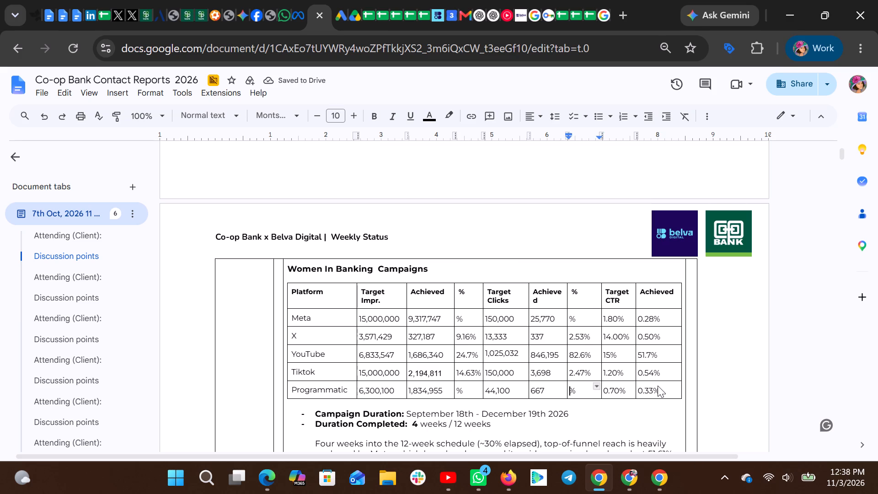
Clear X's achieved impressions figure in the Women In Banking Campaigns table.
left_click(440, 338)
key("BackSpace")
key("BackSpace")
key("BackSpace")
key("BackSpace")
key("BackSpace")
key("BackSpace")
key("BackSpace")
key("BackSpace")
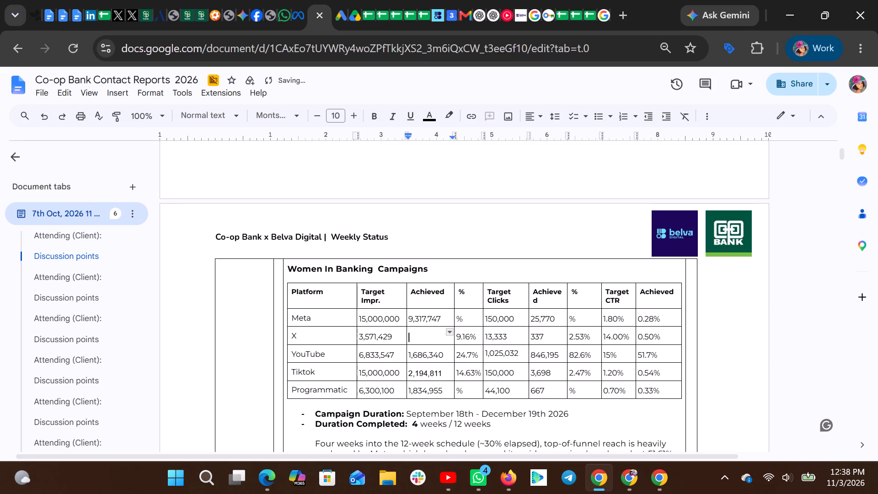
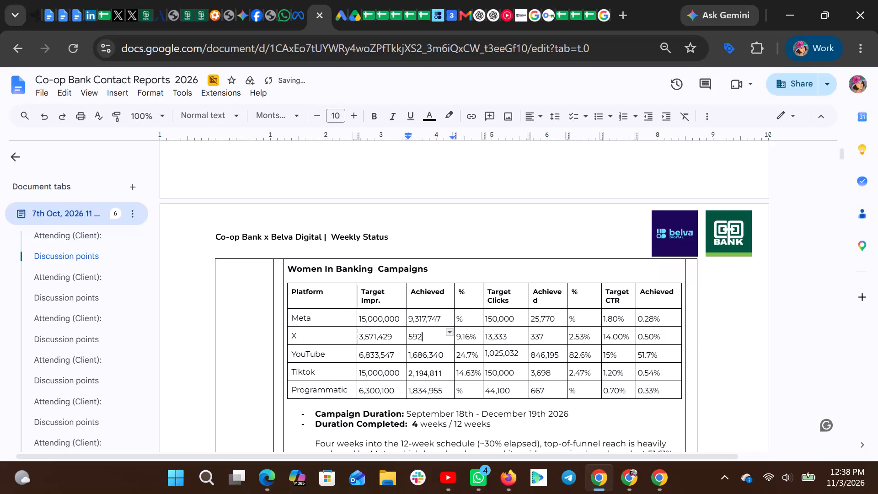
Complete X's achieved impressions in the Women In Banking Campaigns table as 592,553.
type(",553")
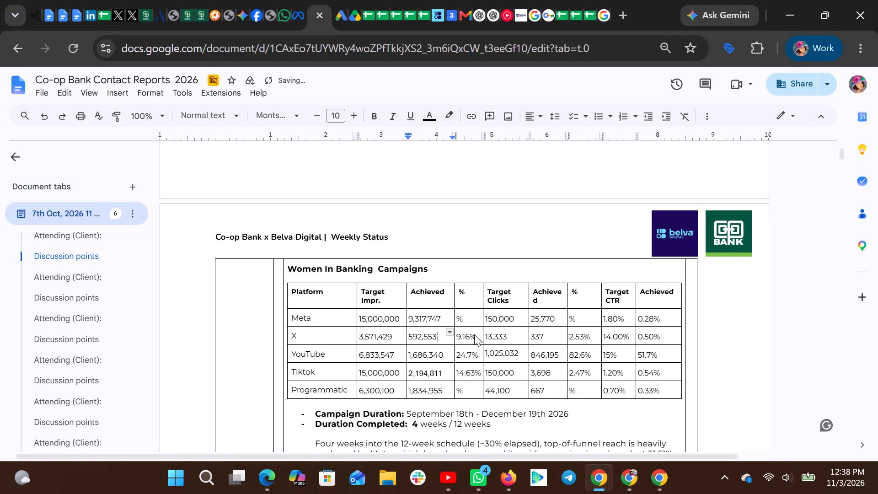
Clear X's impressions percentage in the Women In Banking Campaigns table, keeping only the % sign.
left_click(469, 338)
key("BackSpace")
key("BackSpace")
key("BackSpace")
key("BackSpace")
key("BackSpace")
Set X's achieved clicks in the Women In Banking Campaigns table to 569.
left_click(551, 342)
key("BackSpace")
key("BackSpace")
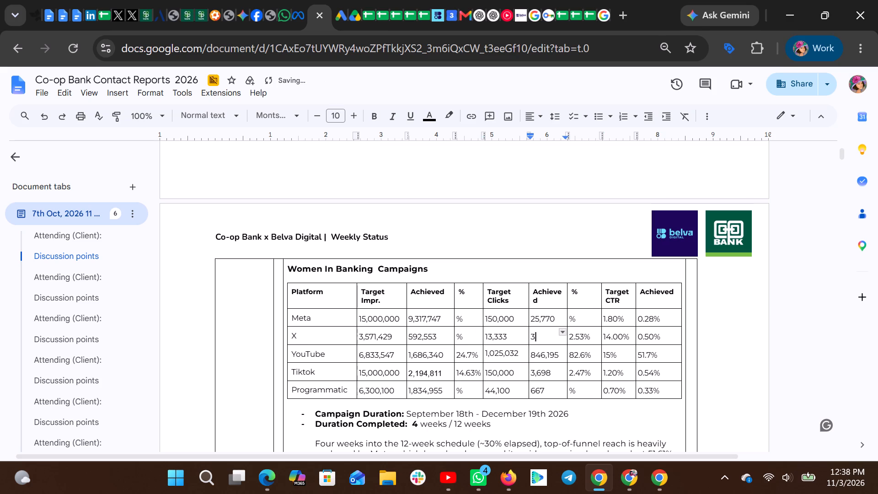
key("BackSpace")
key("BackSpace")
type("569")
Clear X's clicks percentage in the Women In Banking Campaigns table, keeping only the % sign.
left_click(584, 339)
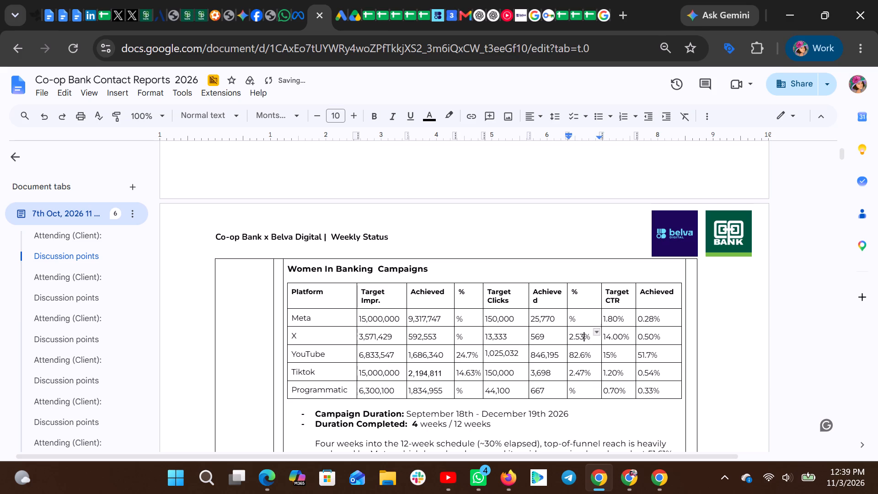
key("BackSpace")
key("BackSpace")
key("BackSpace")
key("BackSpace")
key("BackSpace")
Check the Co-op Women In Banking 2026 campaign's figures in X Ads Manager, and return to the contact report.
left_click(117, 15)
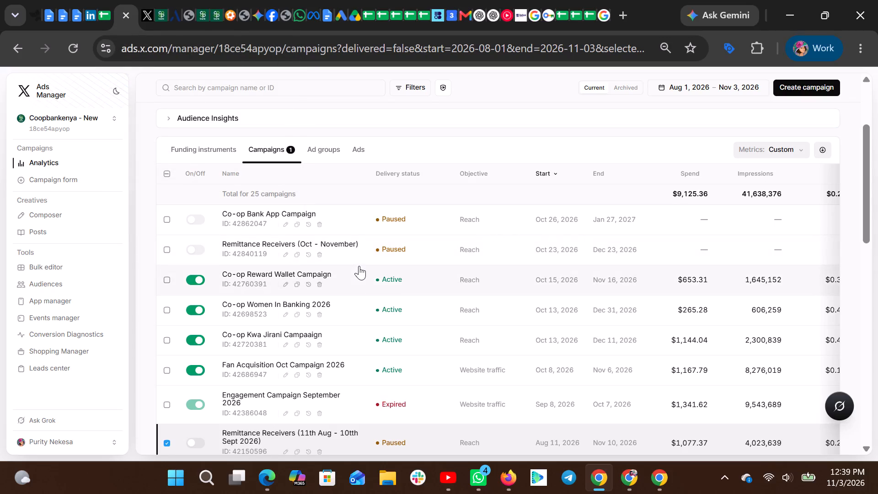
scroll(359, 266, "left", 3)
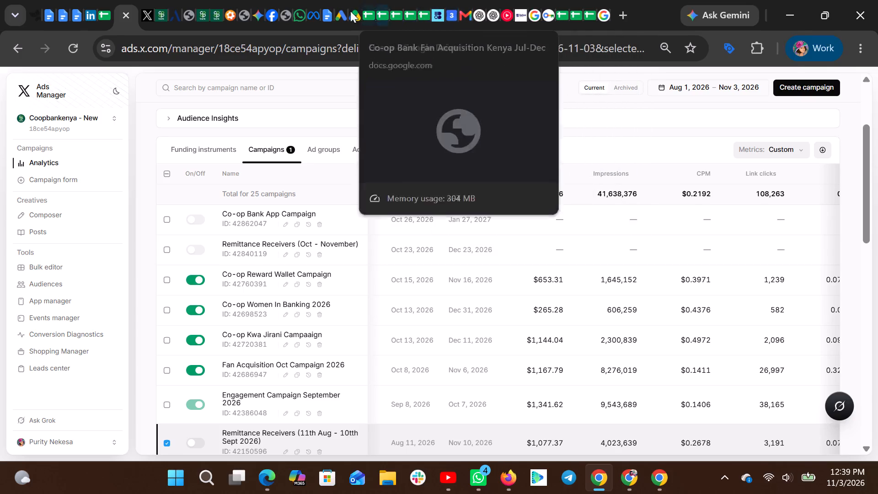
left_click(327, 13)
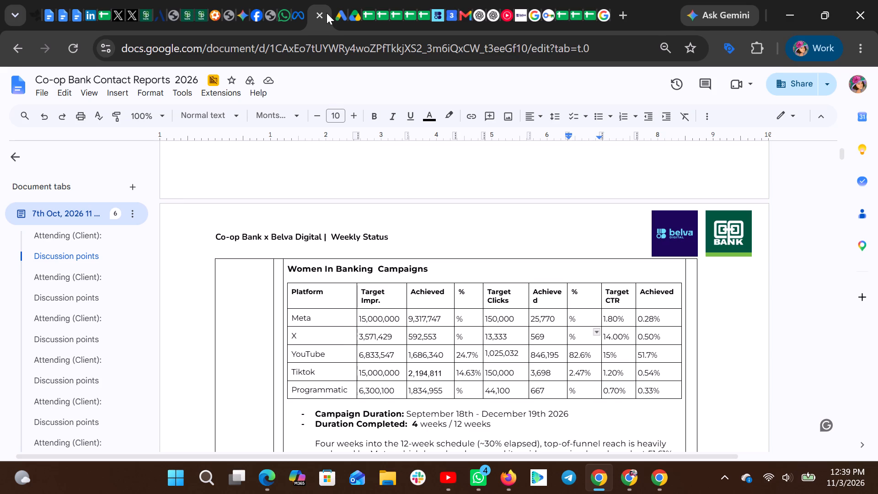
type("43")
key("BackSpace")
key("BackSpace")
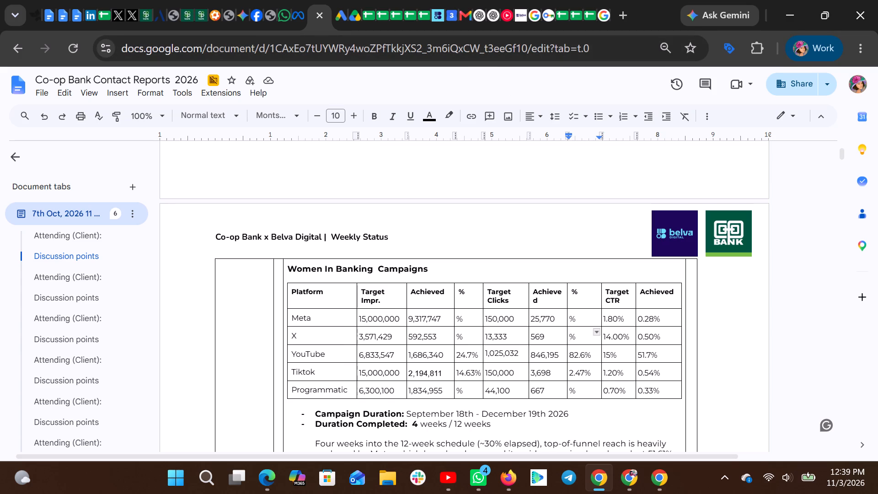
Set X's achieved CTR in the Women In Banking Campaigns table to 0.43%.
left_click(653, 337)
key("BackSpace")
key("BackSpace")
key("BackSpace")
key("BackSpace")
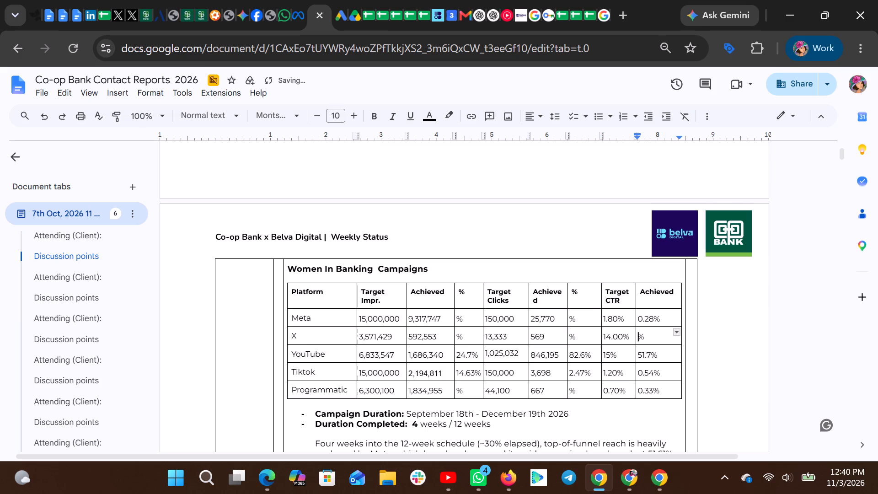
type("0.")
type("43")
Set the Women In Banking campaign's completed duration to 5 weeks out of 12.
scroll(463, 355, "down", 2)
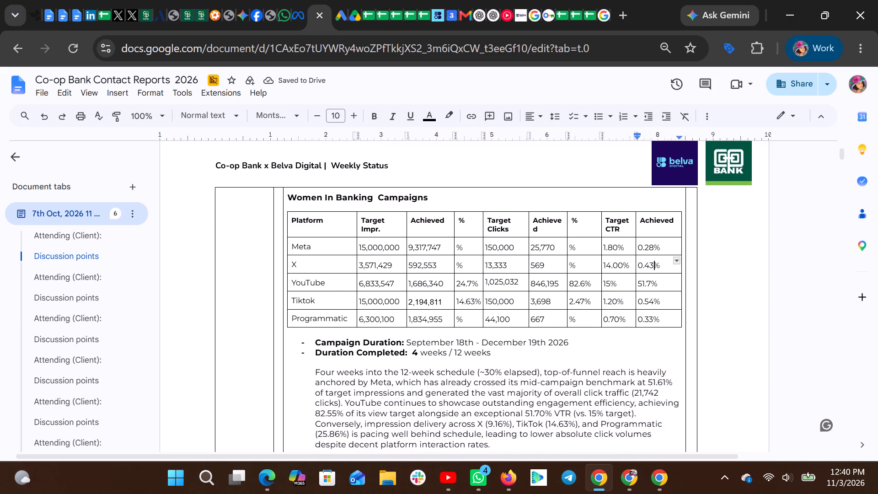
scroll(463, 355, "down", 2)
scroll(463, 355, "up", 2)
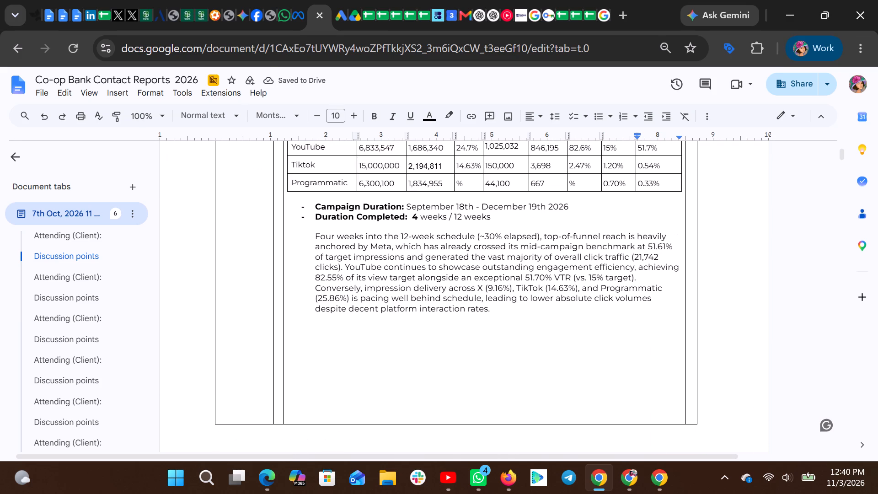
left_click(416, 215)
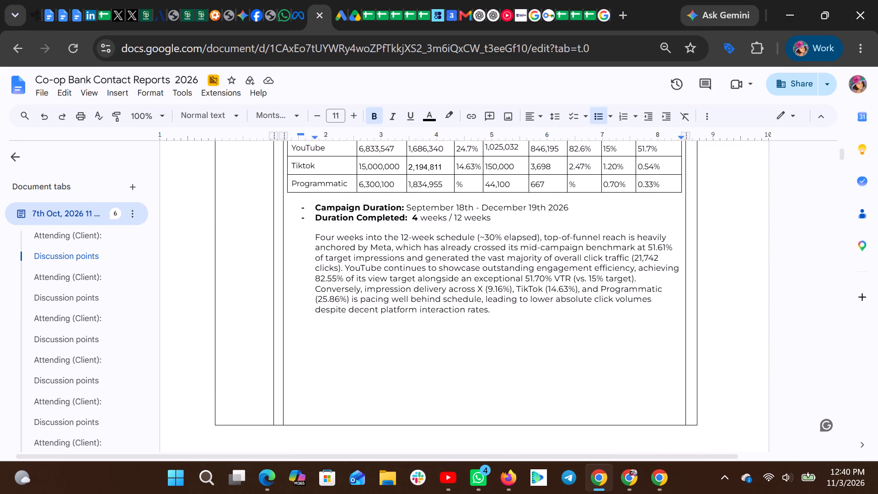
key("BackSpace")
key("5")
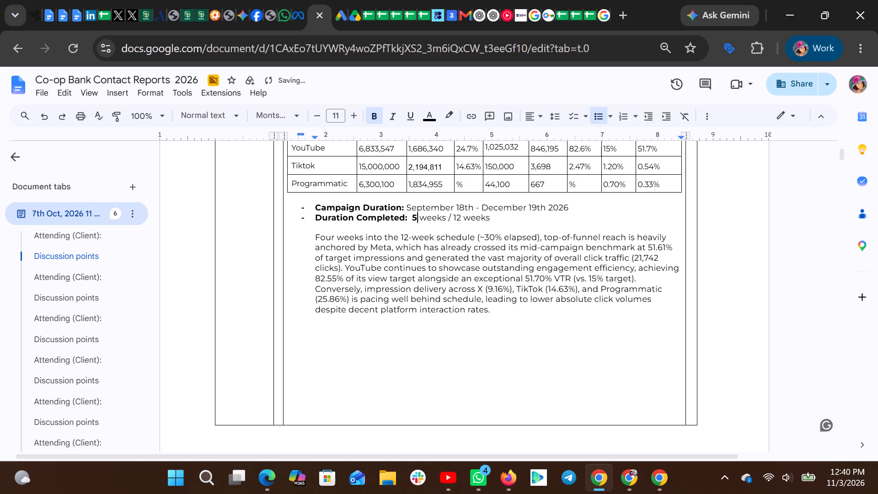
Set X's achieved impressions in the Co-op Kwa Jirani Campaign table to 2,300,839.
scroll(410, 317, "down", 5)
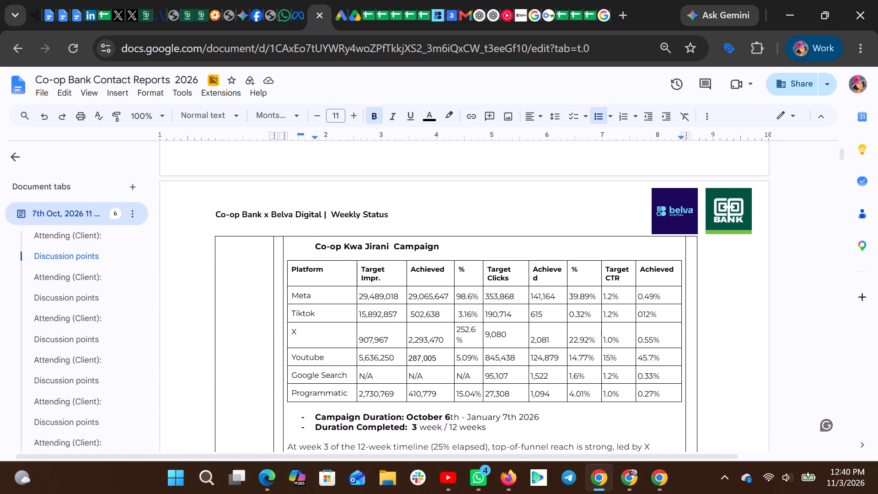
left_click(446, 338)
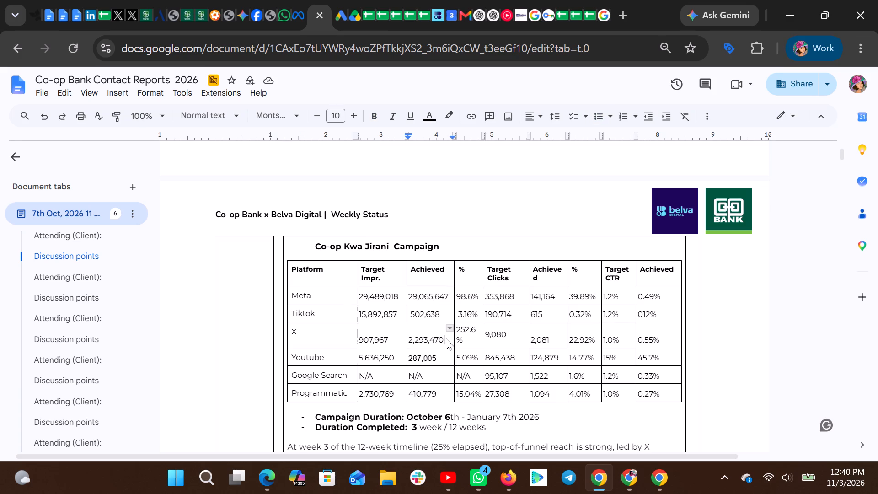
key("BackSpace")
key("BackSpace")
key("BackSpace")
key("BackSpace")
key("BackSpace")
key("BackSpace")
key("BackSpace")
type("300,")
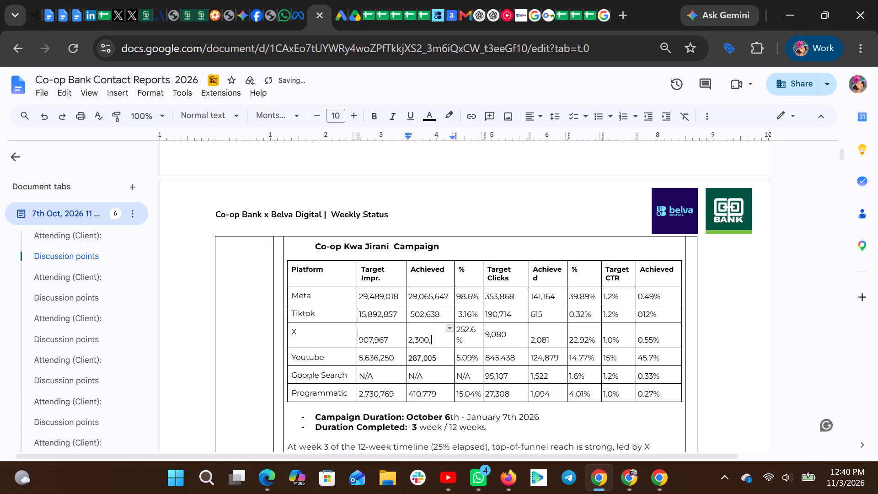
key("8")
type("39")
Clear X's impressions percentage in the Co-op Kwa Jirani Campaign table, keeping only the % sign.
left_click(476, 328)
key("BackSpace")
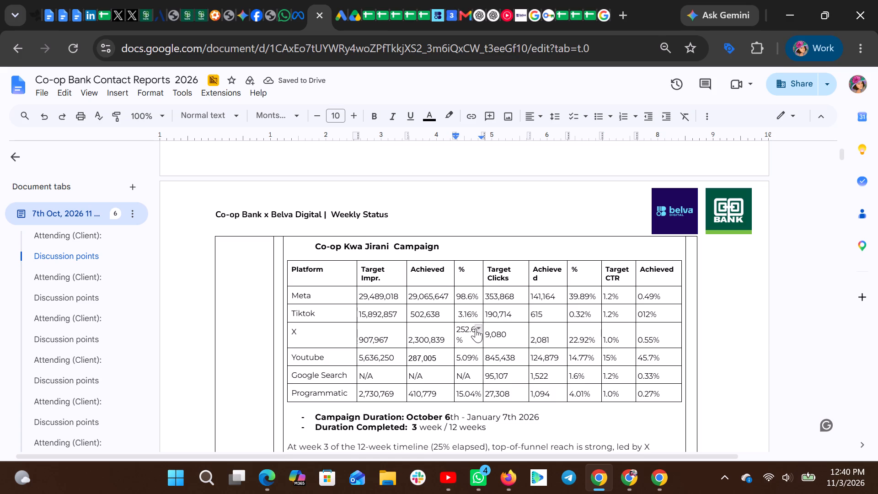
key("BackSpace")
key("BackSpace")
key("BackSpace")
key("BackSpace")
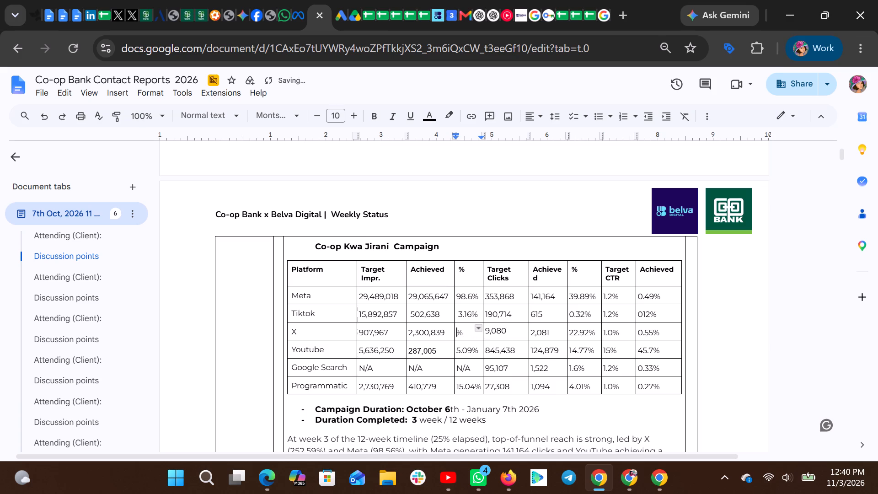
Set X's achieved clicks in the Co-op Kwa Jirani Campaign table to 2,096.
left_click(552, 329)
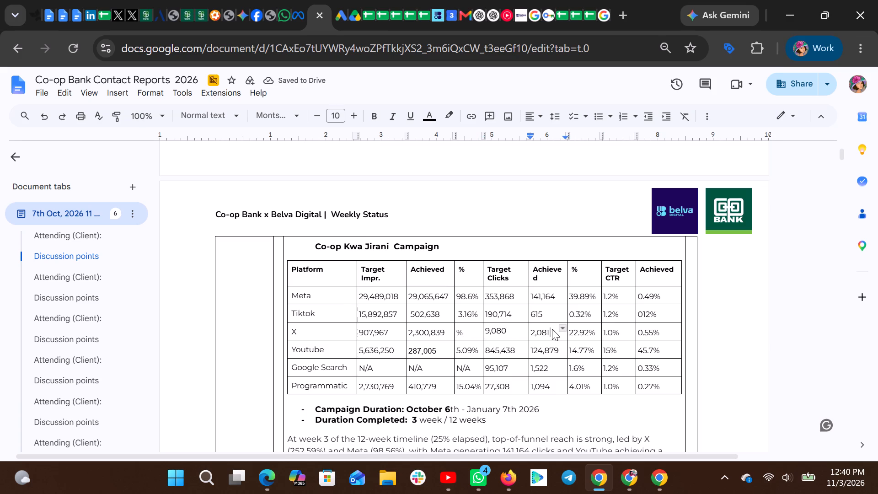
key("BackSpace")
key("BackSpace")
type("96")
Clear X's clicks percentage in the Co-op Kwa Jirani Campaign table, keeping only the % sign.
left_click(589, 333)
key("BackSpace")
key("BackSpace")
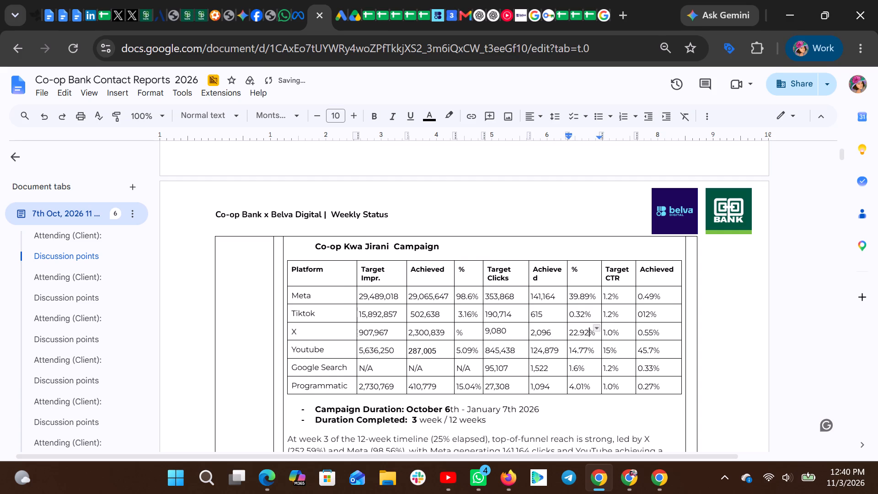
key("BackSpace")
key("BackSpace")
key("BackSpace")
Consult the Kwa Jirani campaign in X Ads Manager and set X's achieved CTR in the report's Co-op Kwa Jirani Campaign table to 0.49%.
left_click(119, 15)
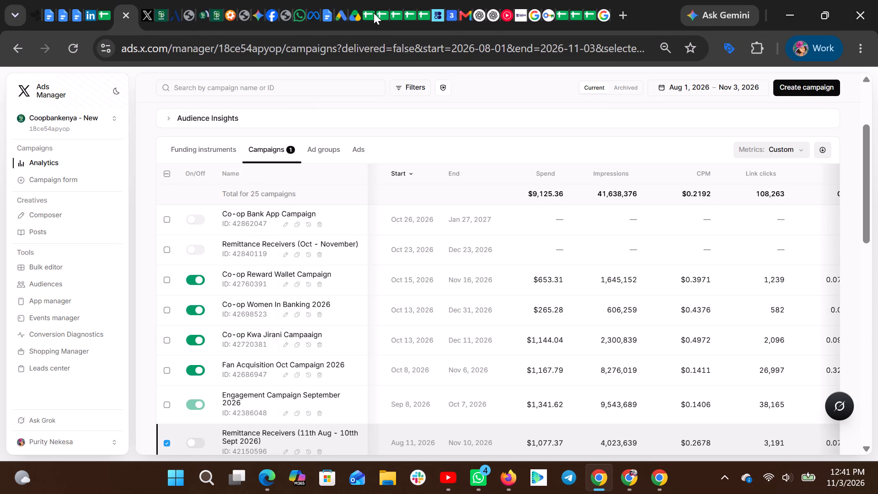
left_click(327, 15)
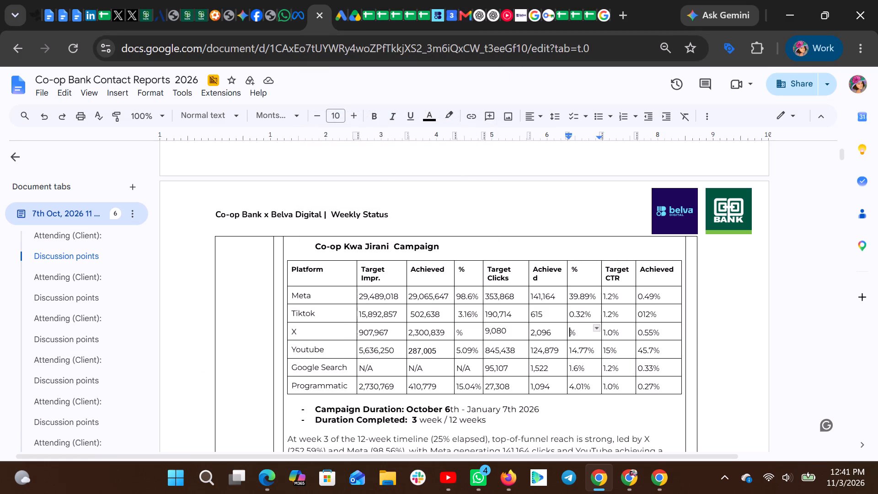
left_click(655, 333)
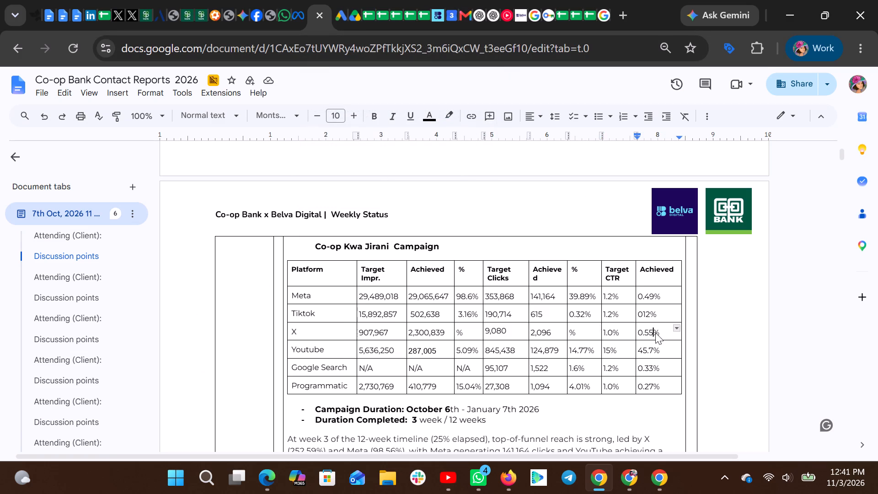
key("BackSpace")
key("BackSpace")
type("49")
Clear Programmatic's achieved impressions in the Co-op Kwa Jirani Campaign table, leaving the cell empty.
left_click(443, 388)
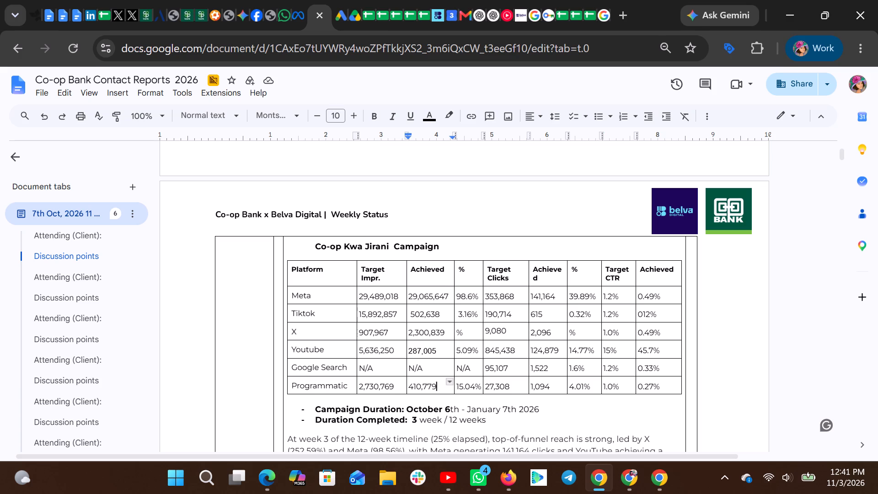
key("BackSpace")
key("BackSpace")
key("BackSpace")
key("BackSpace")
key("BackSpace")
key("BackSpace")
key("BackSpace")
key("BackSpace")
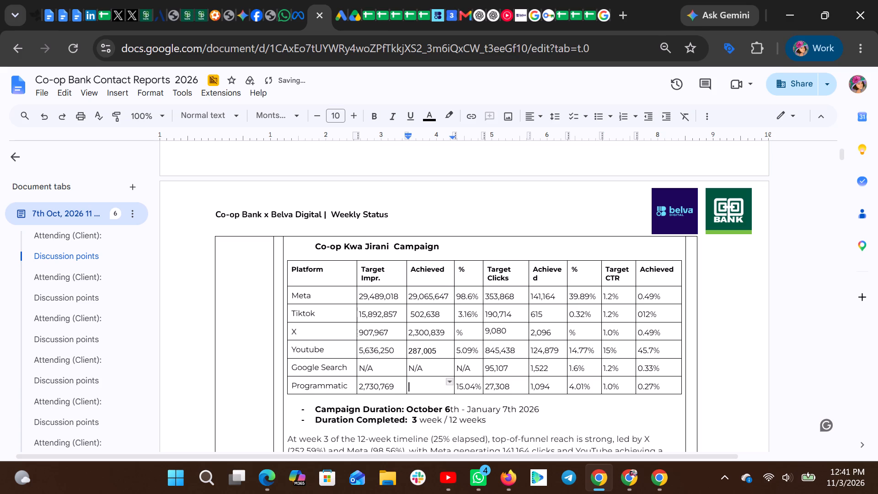
key("Tab")
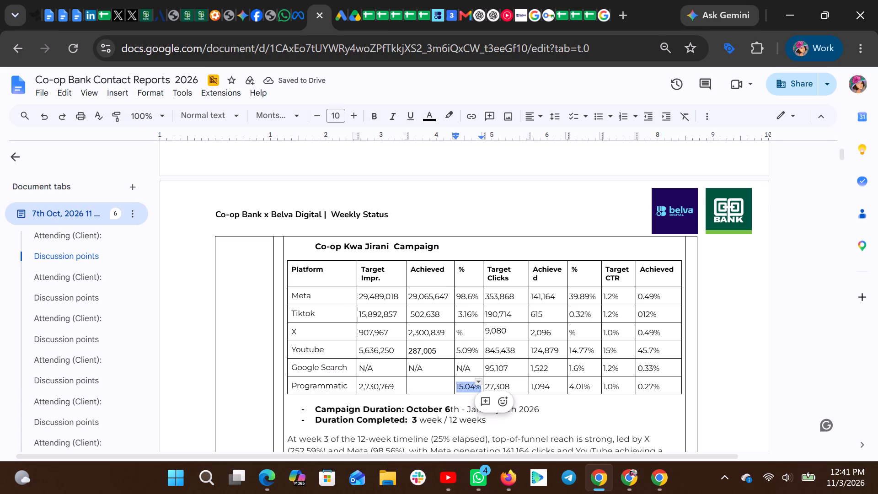
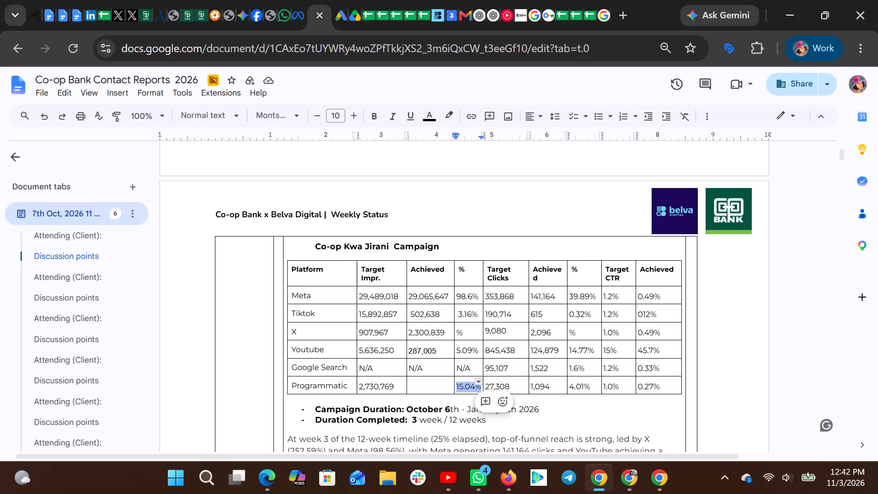
Undo the clearing of Programmatic's achieved impressions in the Co-op Kwa Jirani Campaign table.
left_click(418, 391)
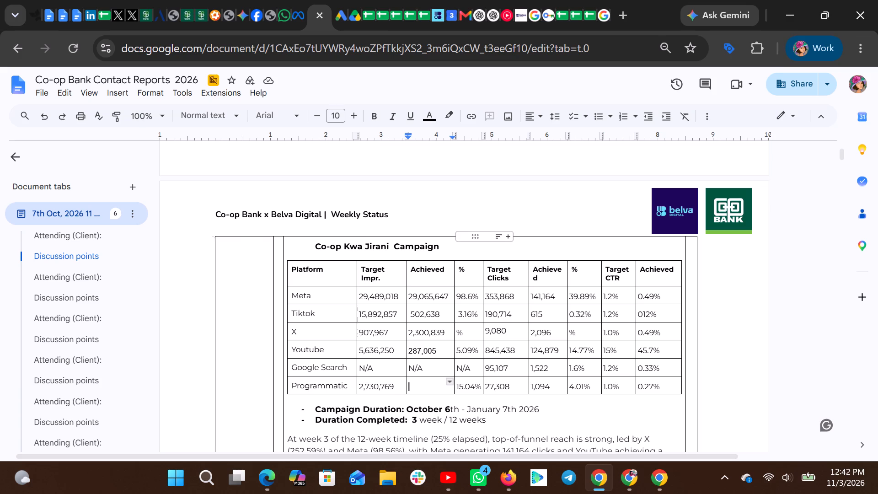
left_click(42, 113)
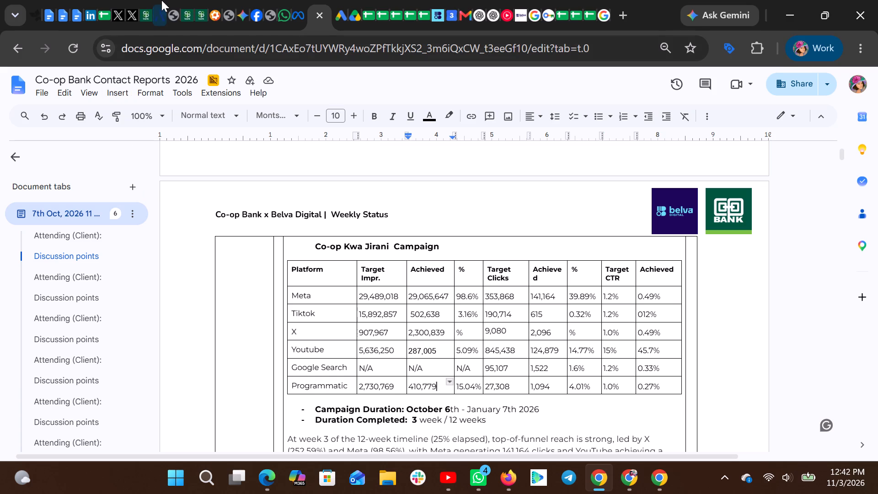
Set Meta's achieved impressions in the Co-op Kwa Jirani Campaign table to 36,248,365.
left_click(447, 293)
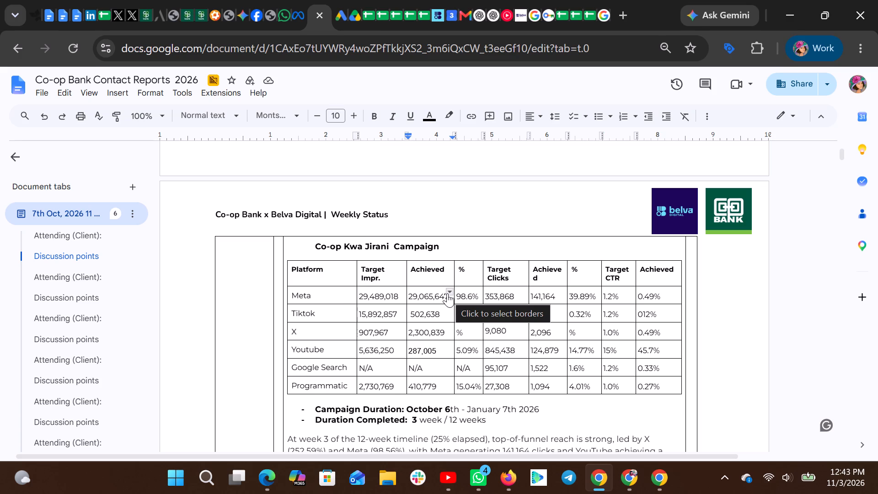
key("BackSpace")
key("BackSpace")
key("BackSpace")
key("BackSpace")
key("BackSpace")
key("BackSpace")
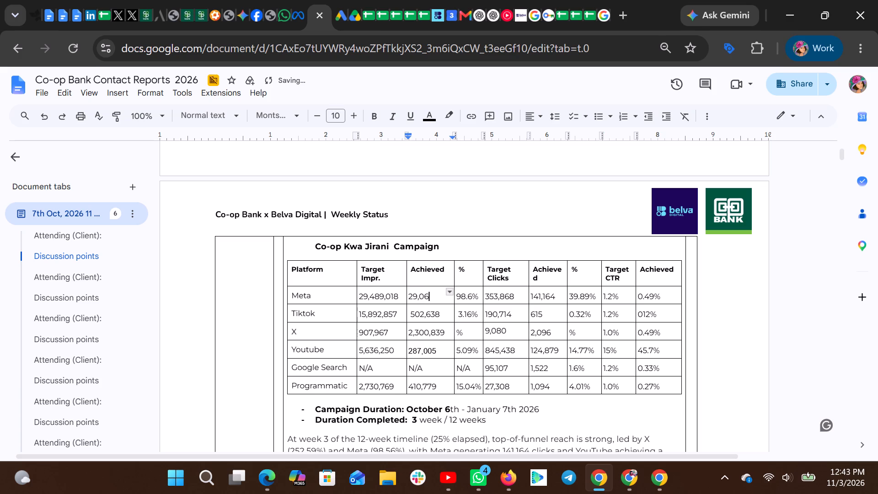
key("BackSpace")
key("BackSpace")
key("BackSpace")
key("BackSpace")
type("36")
key("comma")
type("249")
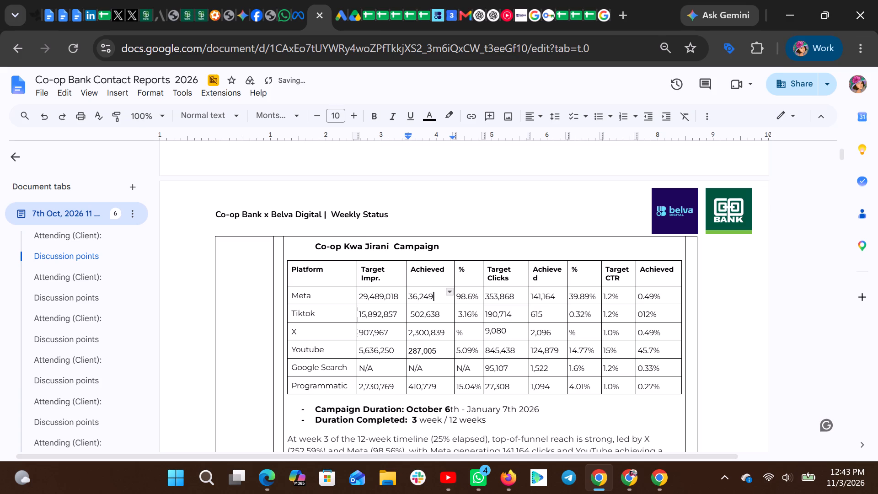
key("BackSpace")
key("8")
key("comma")
type("365")
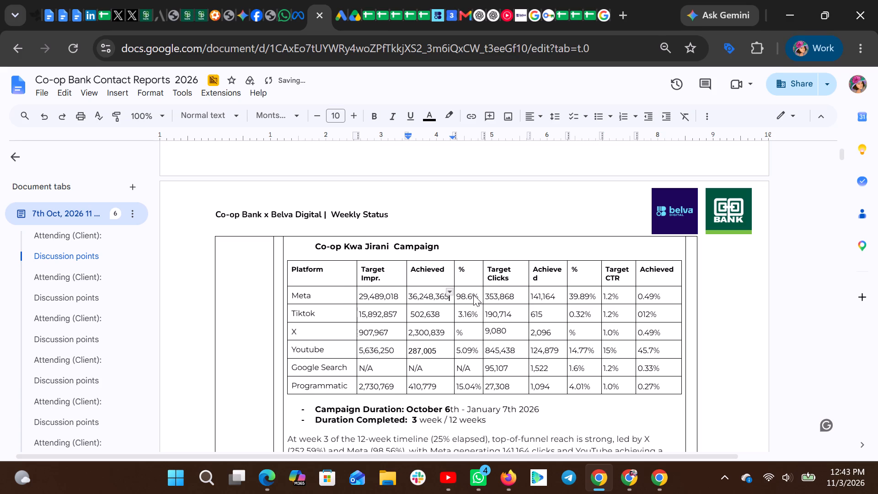
Clear Meta's impressions percentage in the Co-op Kwa Jirani Campaign table, keeping only the % sign.
left_click(473, 295)
key("BackSpace")
key("BackSpace")
key("BackSpace")
key("BackSpace")
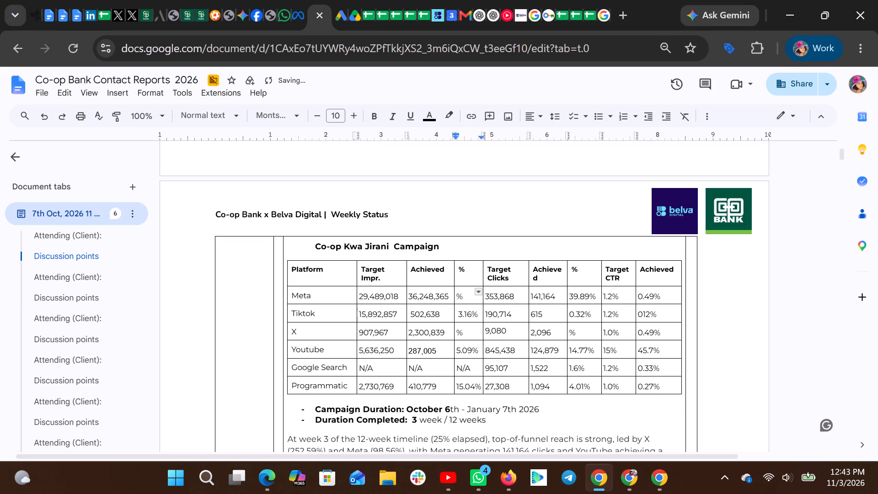
Set Meta's achieved clicks in the Co-op Kwa Jirani Campaign table to 172,191.
left_click(558, 296)
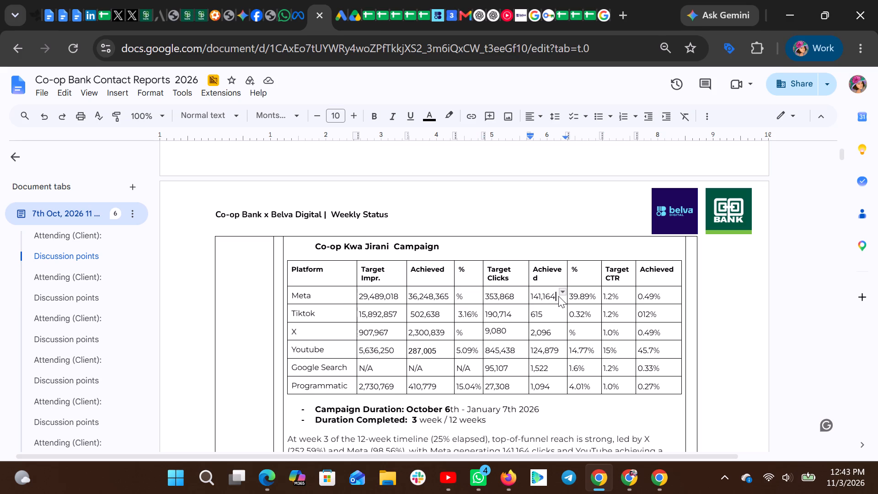
key("BackSpace")
key("BackSpace")
key("BackSpace")
key("BackSpace")
key("BackSpace")
key("BackSpace")
key("BackSpace")
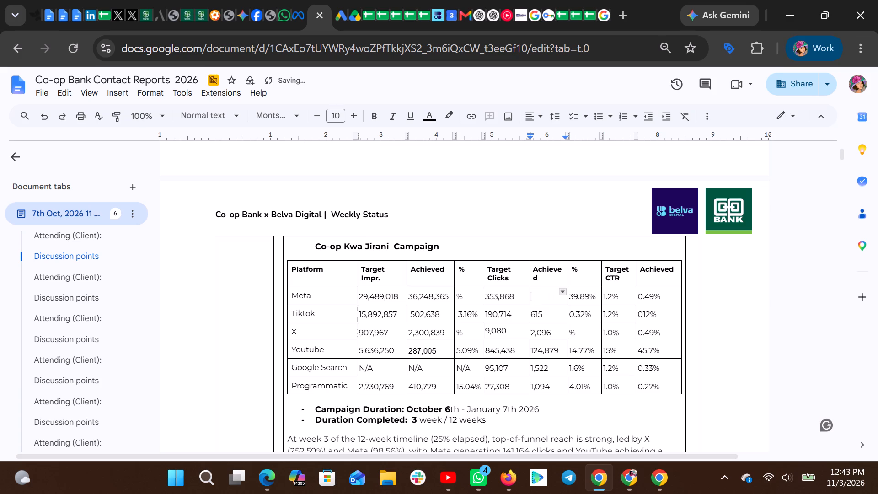
key("1")
type("72")
type(",1")
type("91")
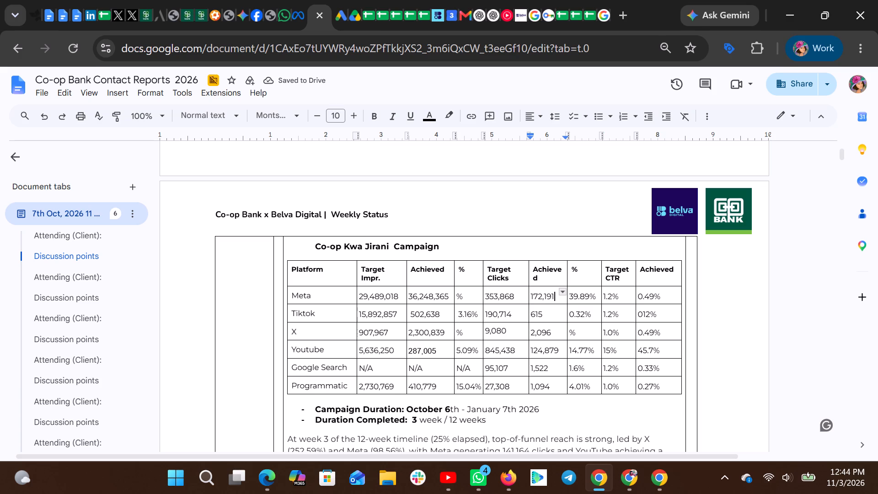
Clear Meta's clicks percentage in the Co-op Kwa Jirani Campaign table, keeping only the % sign.
left_click(588, 299)
key("BackSpace")
key("BackSpace")
key("BackSpace")
key("BackSpace")
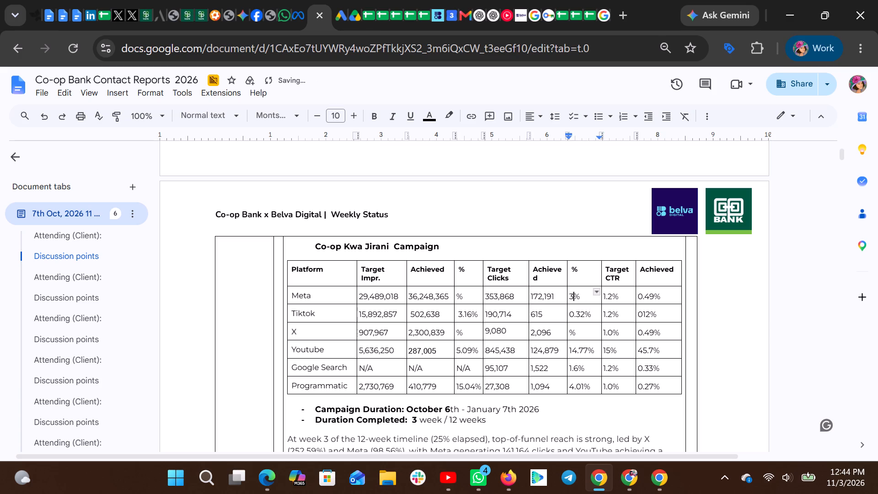
key("BackSpace")
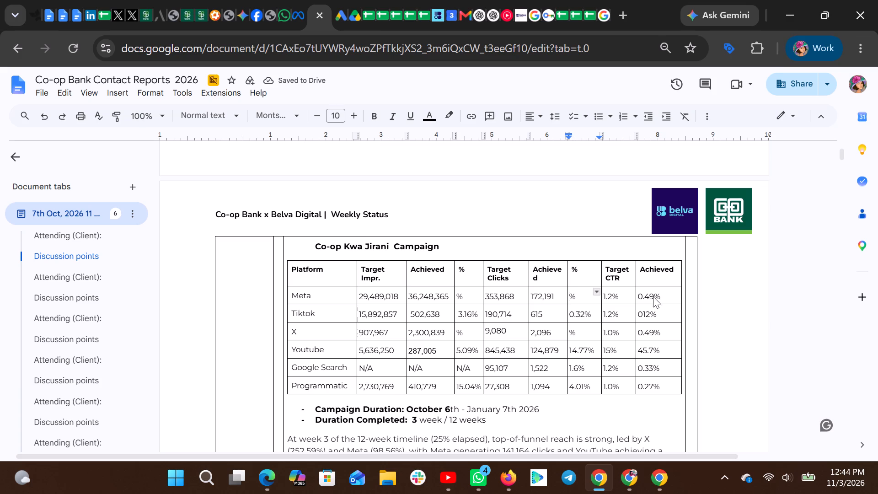
Set Meta's achieved CTR in the Co-op Kwa Jirani Campaign table to 0.48%.
left_click(653, 297)
key("BackSpace")
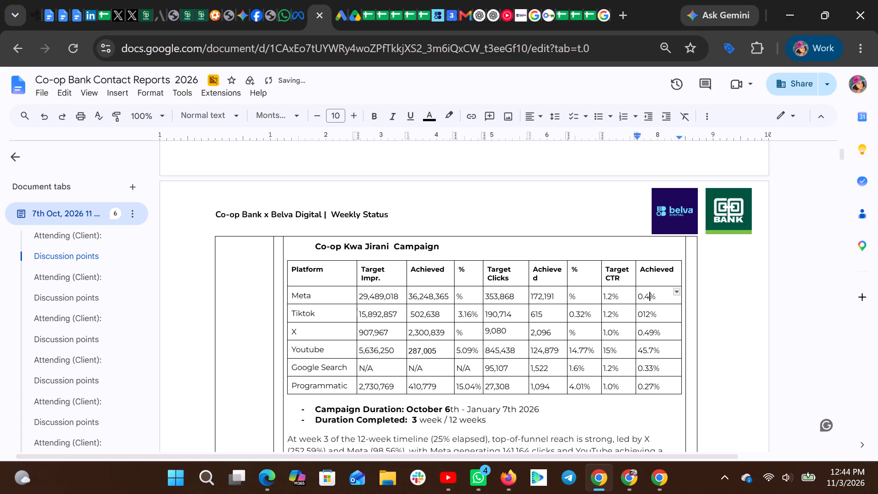
key("8")
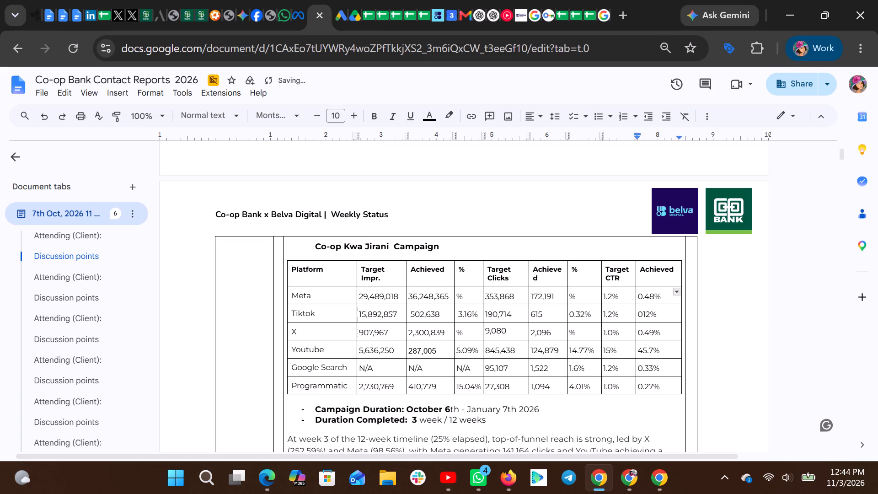
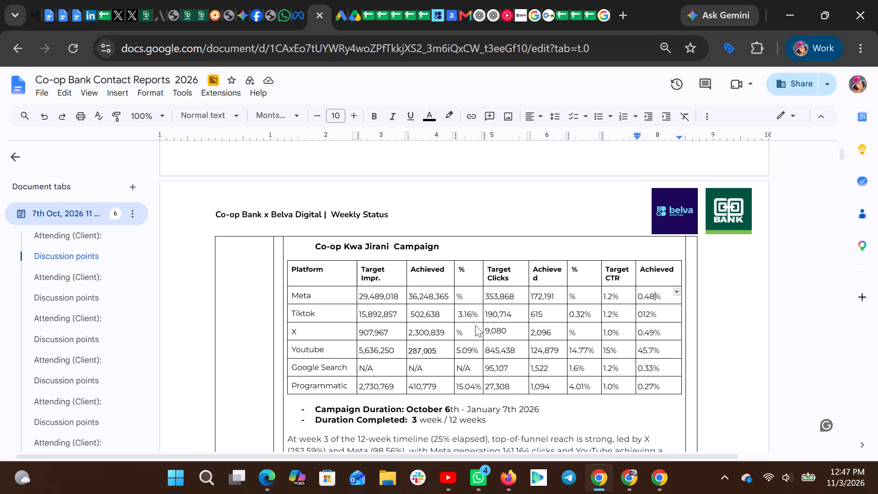
Set the Duration Completed for the Co-op Kwa Jirani Campaign to 4 of 12 weeks.
left_click(442, 315)
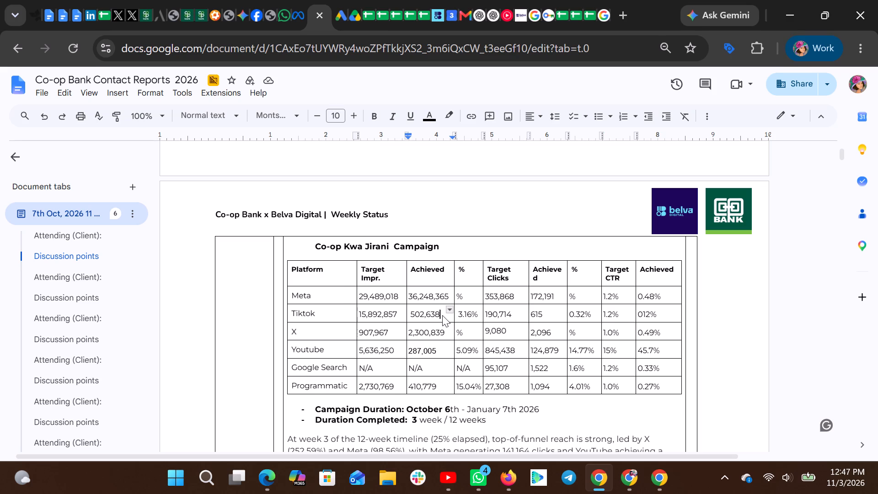
scroll(442, 315, "down", 1)
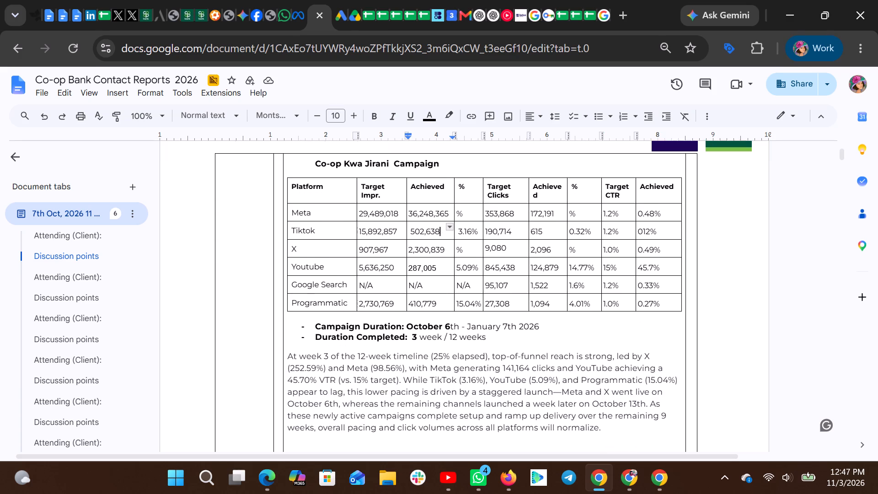
scroll(442, 315, "down", 3)
scroll(442, 315, "up", 1)
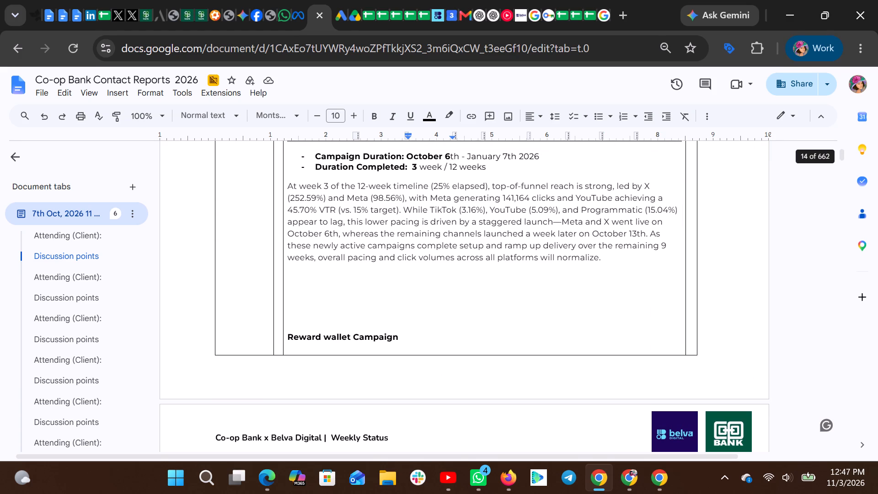
left_click(417, 165)
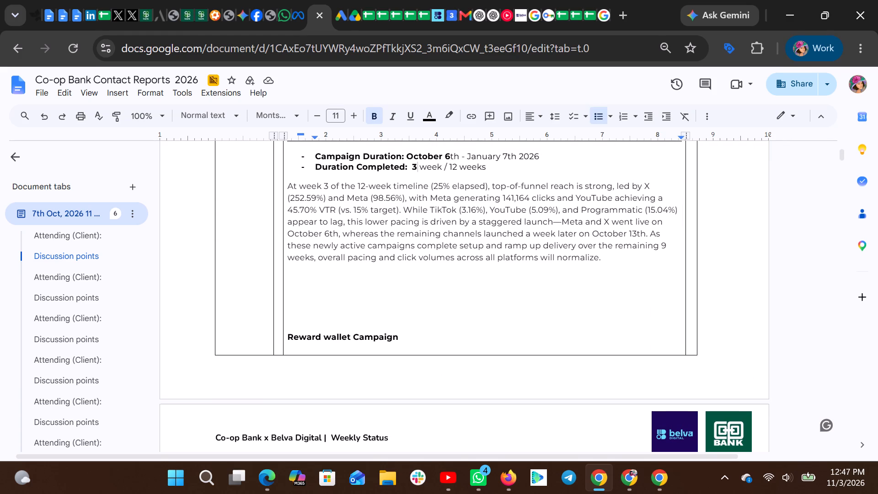
key("BackSpace")
key("4")
left_click(505, 297)
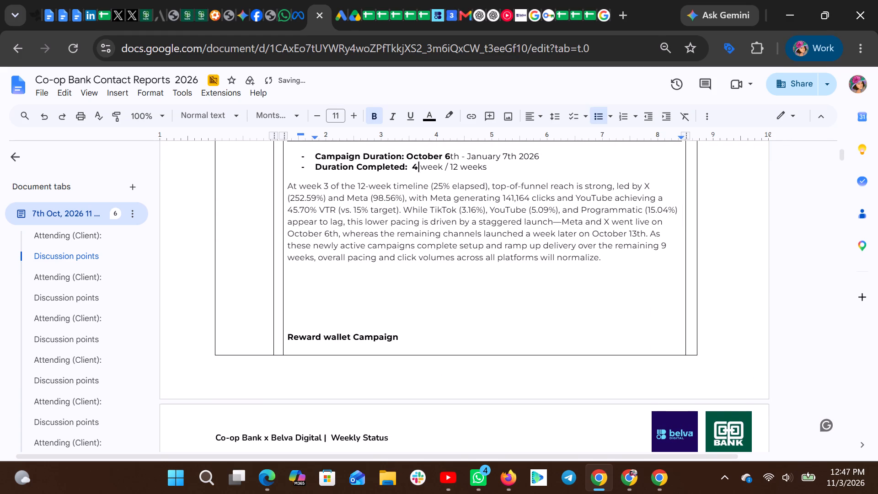
Set Meta's achieved impressions in the Reward wallet Campaign table to 1,737,238.
scroll(505, 297, "down", 3)
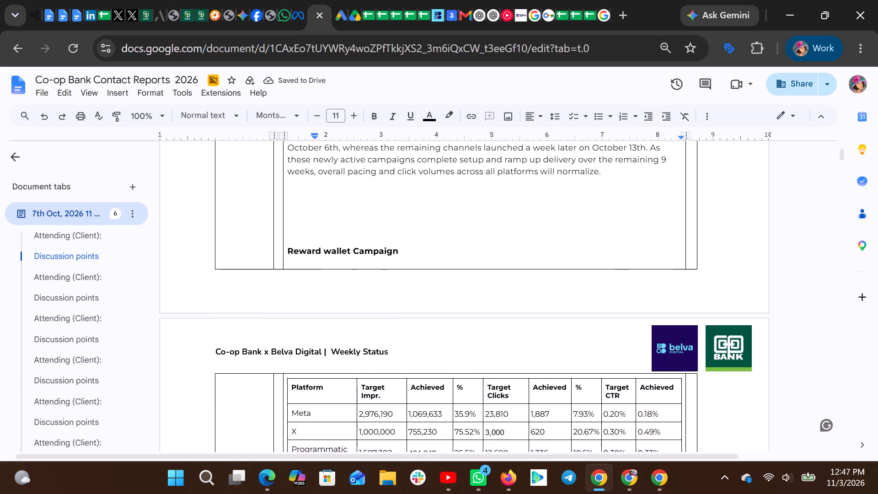
scroll(505, 297, "down", 2)
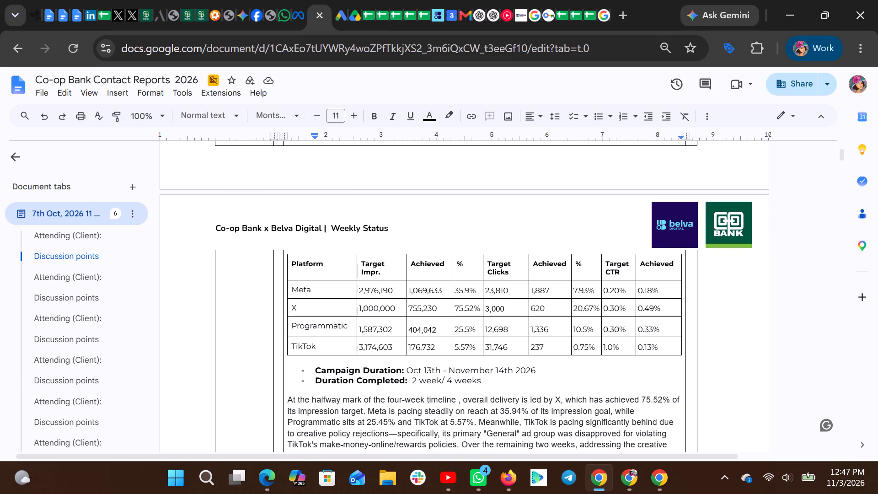
left_click(443, 289)
key("BackSpace")
key("BackSpace")
key("BackSpace")
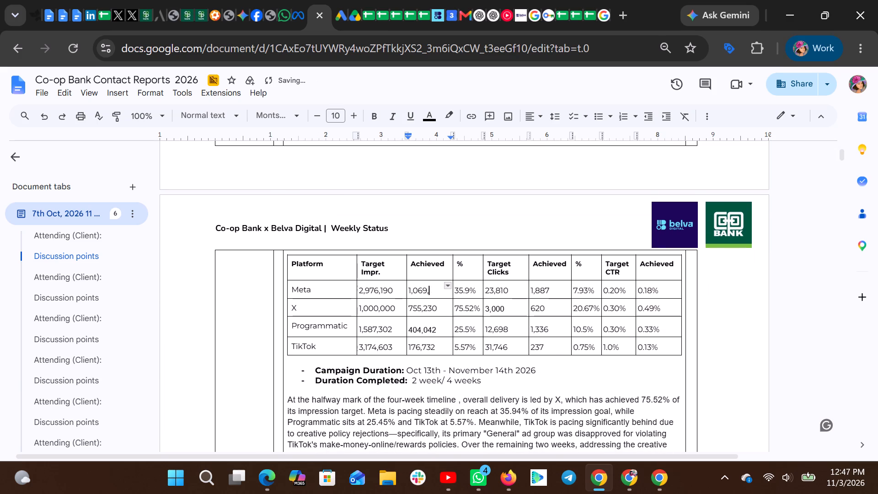
key("BackSpace")
key("BackSpace")
key("BackSpace")
key("BackSpace")
type("737")
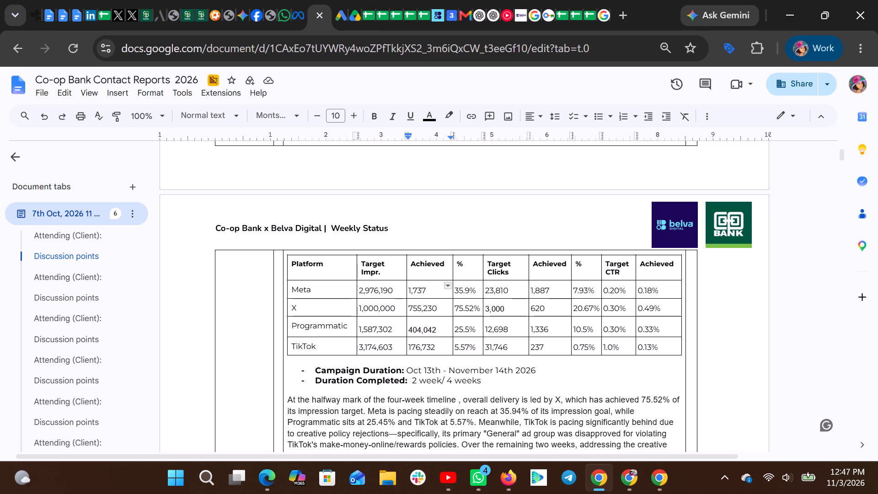
key("comma")
type("23")
key("6")
key("BackSpace")
key("8")
Clear Meta's impressions percentage in the Reward wallet Campaign table, keeping only the % sign.
left_click(469, 291)
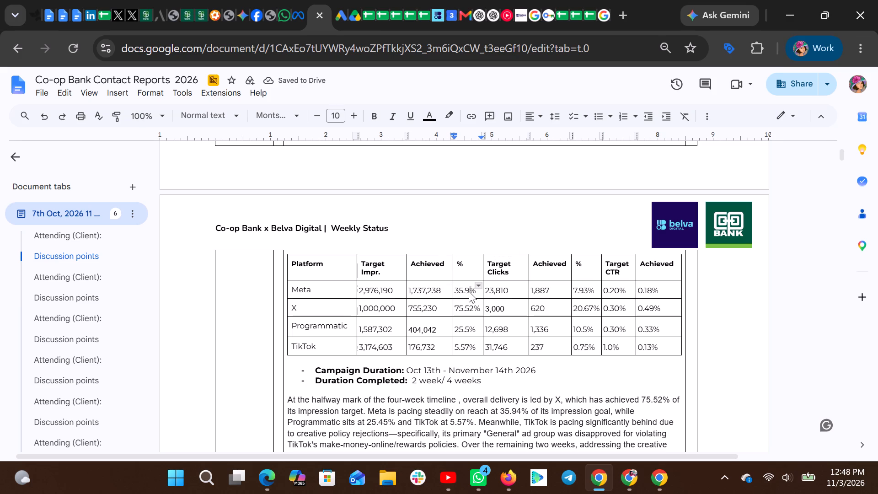
key("BackSpace")
key("BackSpace")
key("BackSpace")
key("BackSpace")
Set Meta's achieved clicks in the Reward wallet Campaign table to 3,063.
left_click(562, 290)
key("BackSpace")
key("BackSpace")
key("BackSpace")
key("BackSpace")
key("BackSpace")
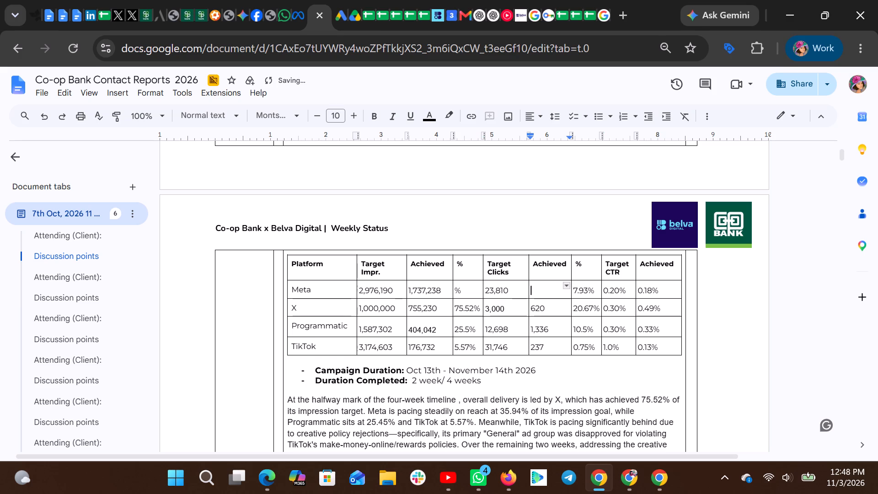
key("3")
type(",063")
Clear Meta's clicks percentage in the Reward wallet Campaign table, keeping only the % sign.
left_click(588, 291)
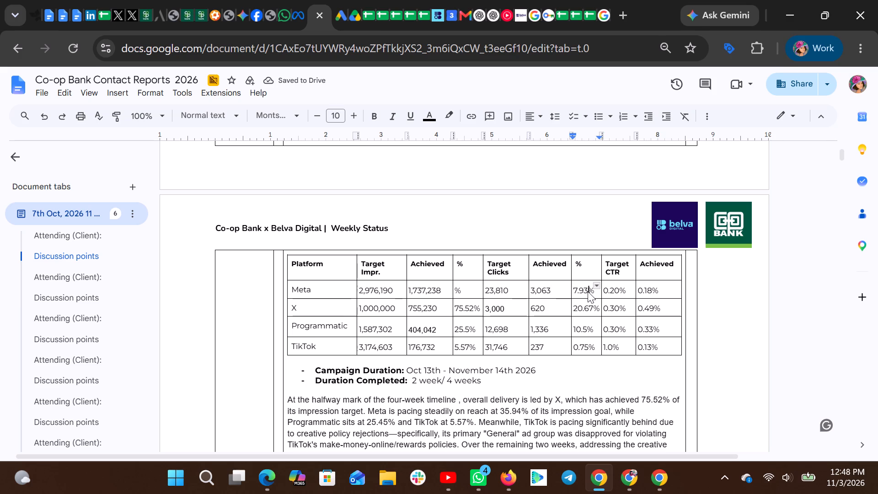
key("BackSpace")
key("BackSpace")
key("BackSpace")
key("BackSpace")
key("BackSpace")
Set X's achieved impressions in the Reward wallet Campaign table to 1,599,233.
scroll(583, 350, "down", 1)
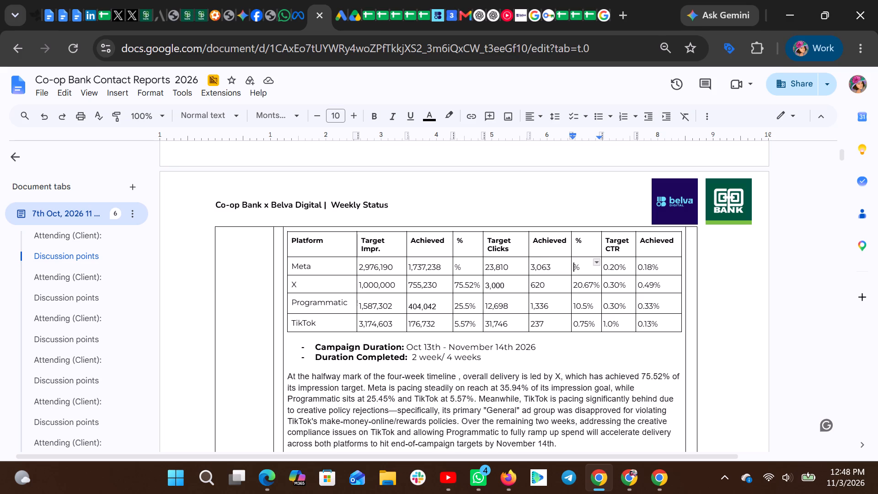
left_click(441, 286)
key("BackSpace")
key("BackSpace")
key("BackSpace")
key("BackSpace")
key("BackSpace")
key("BackSpace")
key("BackSpace")
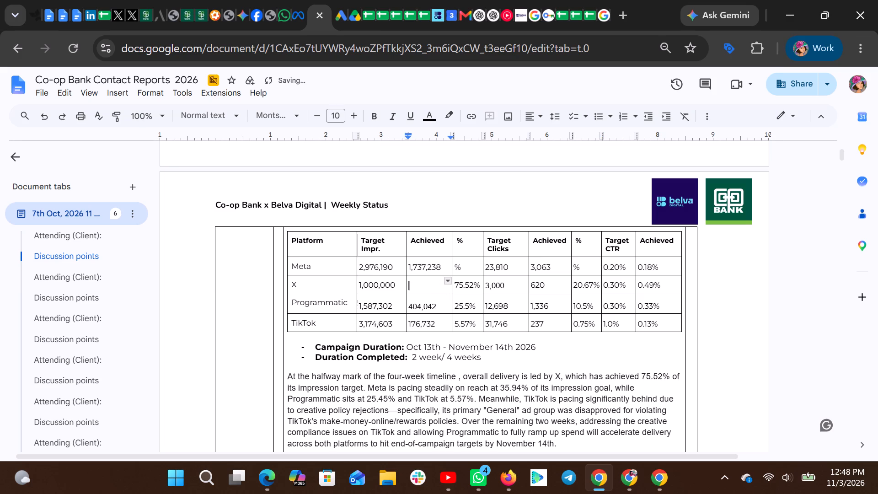
key("1")
key("comma")
type("599")
type(",233")
Clear X's impressions percentage in the Reward wallet Campaign table, keeping only the % sign.
left_click(474, 286)
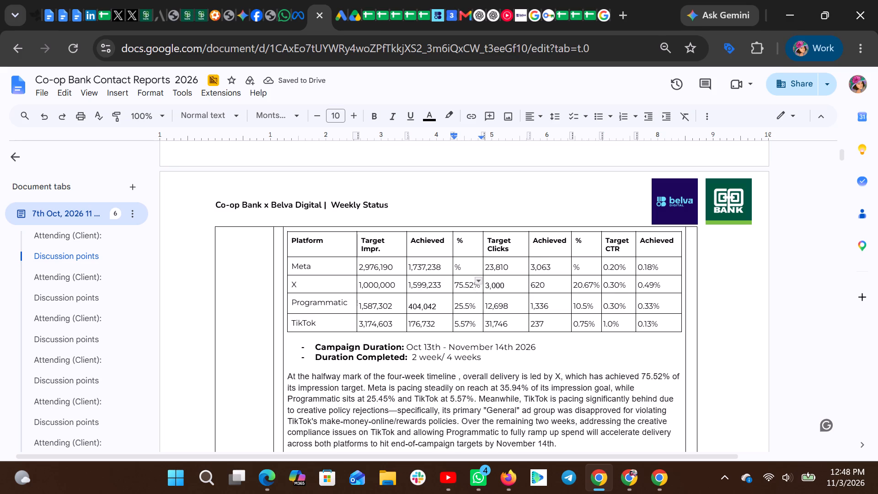
key("BackSpace")
key("BackSpace")
key("BackSpace")
key("BackSpace")
key("BackSpace")
key("BackSpace")
Set X's achieved clicks in the Reward wallet Campaign table to 1,215.
left_click(548, 285)
key("BackSpace")
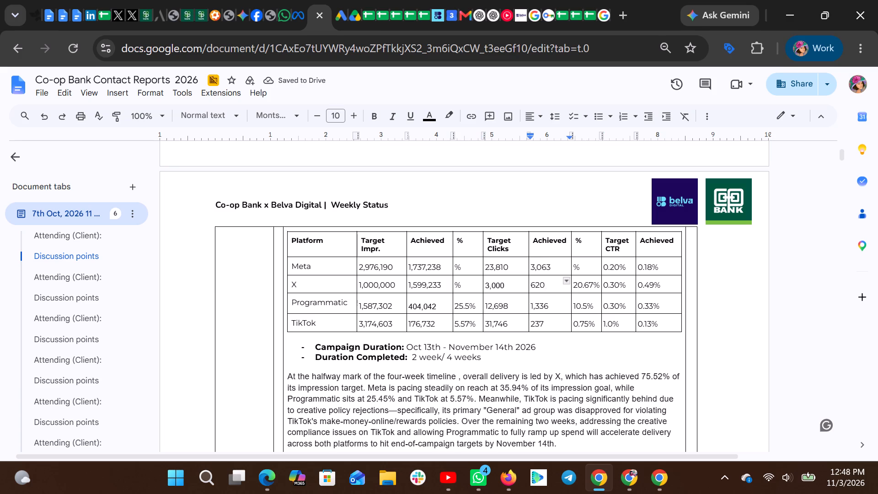
key("BackSpace")
key("BackSpace")
key("1")
type(",21")
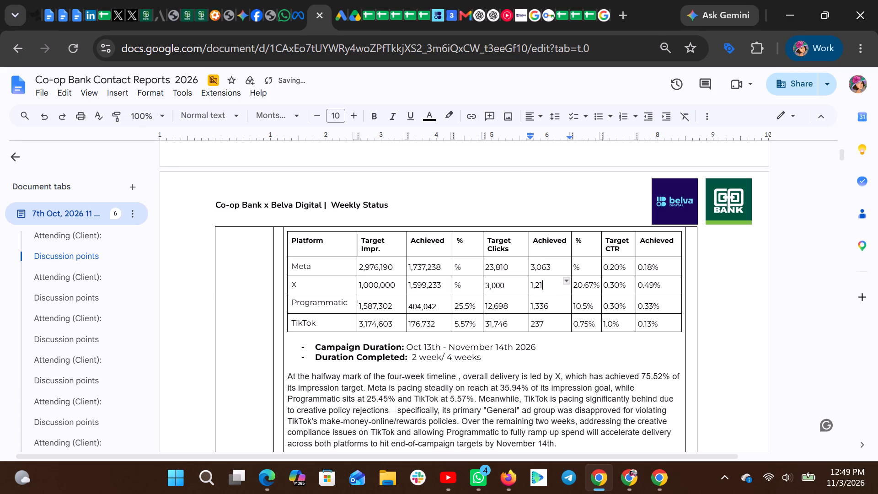
key("5")
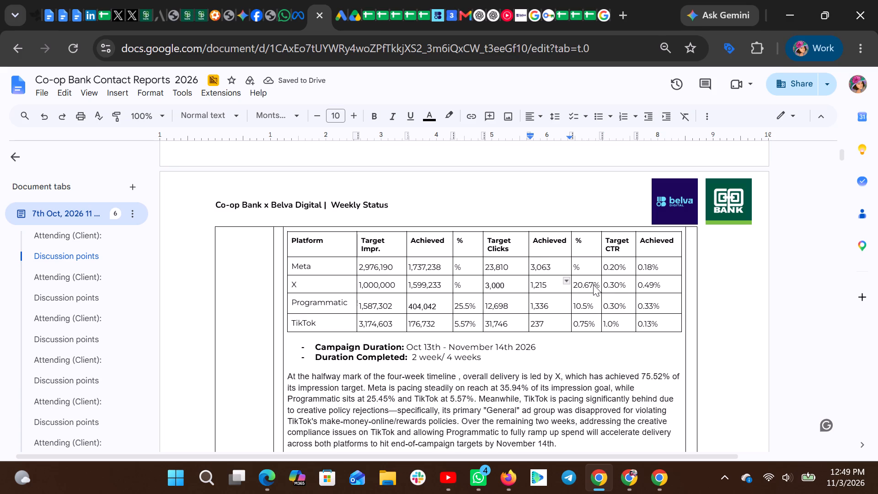
Clear X's clicks percentage in the Reward wallet Campaign table, keeping only the % sign.
left_click(593, 285)
key("BackSpace")
key("BackSpace")
key("BackSpace")
key("BackSpace")
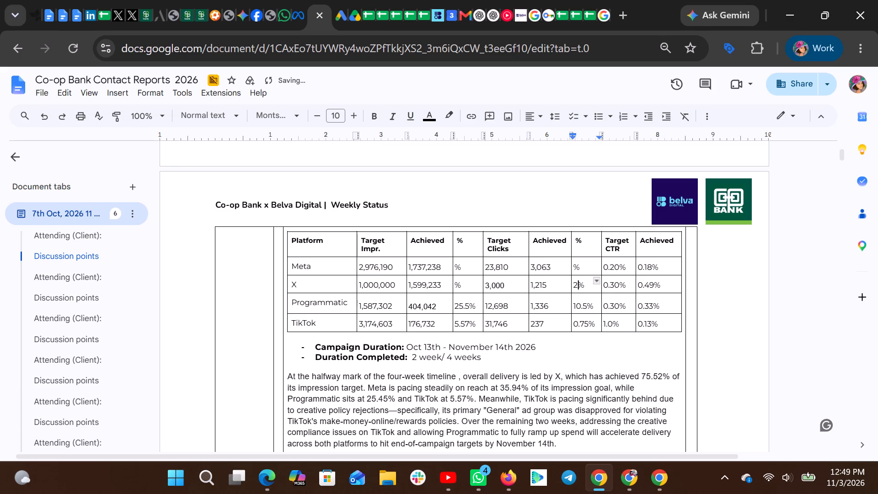
key("BackSpace")
key("BackSpace")
Set X's achieved CTR in the Reward wallet Campaign table to 0.40%.
left_click(654, 285)
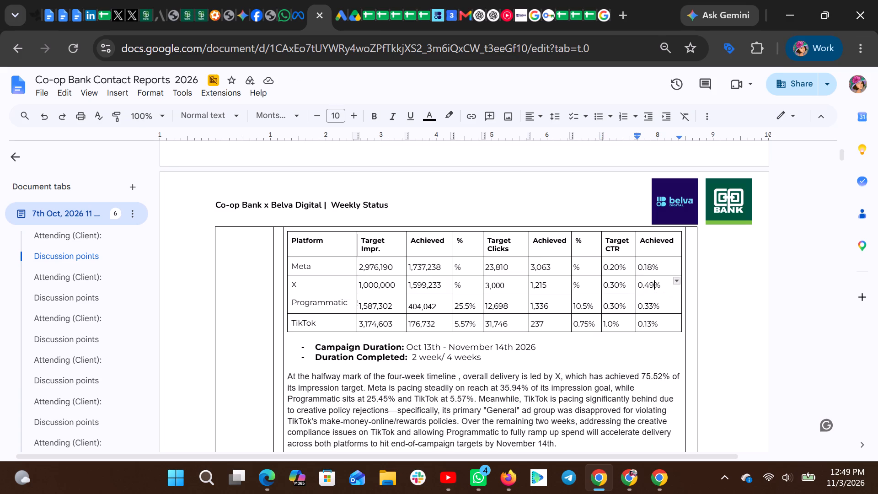
key("BackSpace")
key("0")
left_click(620, 340)
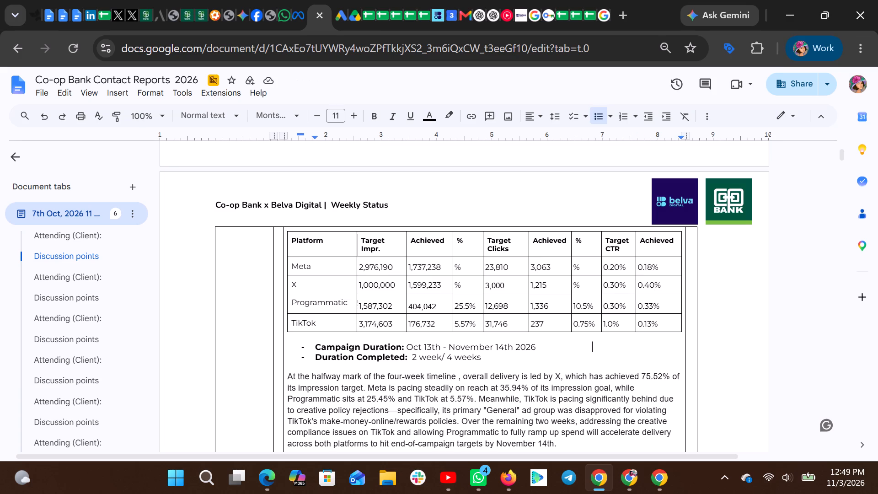
Set Programmatic's achieved impressions in the Reward wallet Campaign table to 762,955.
left_click(440, 306)
key("BackSpace")
key("BackSpace")
key("BackSpace")
key("BackSpace")
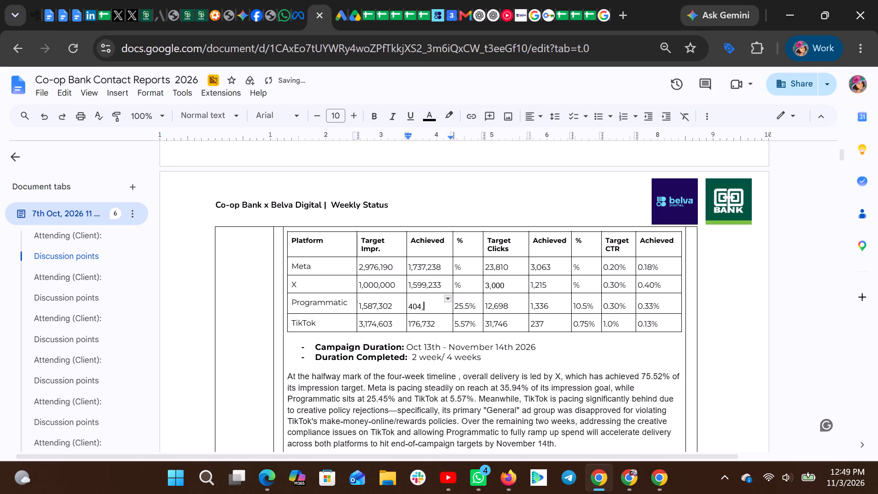
key("BackSpace")
key("BackSpace")
key("BackSpace")
key("BackSpace")
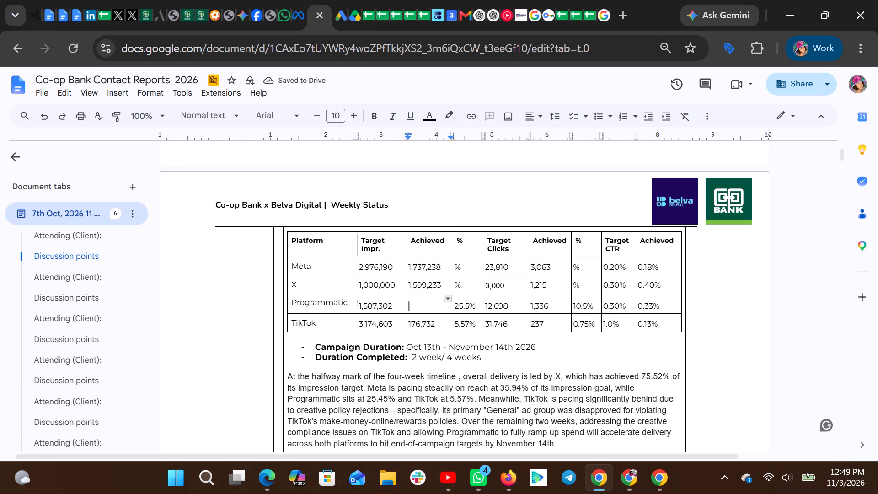
type("762")
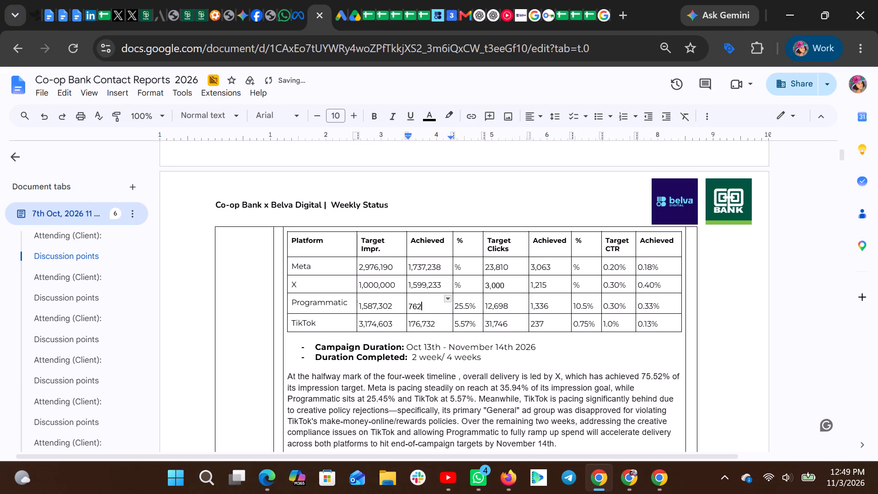
key("comma")
type("955")
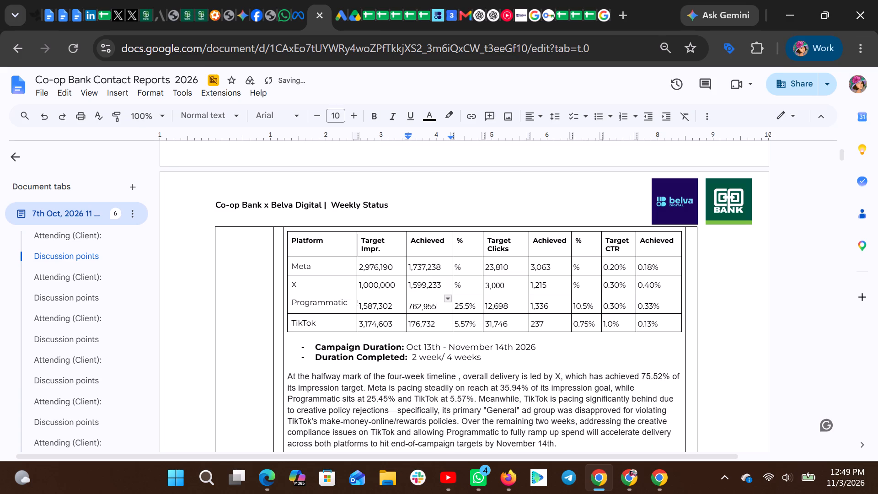
Clear Programmatic's impressions percentage in the Reward wallet Campaign table, keeping only the % sign.
left_click(469, 304)
key("BackSpace")
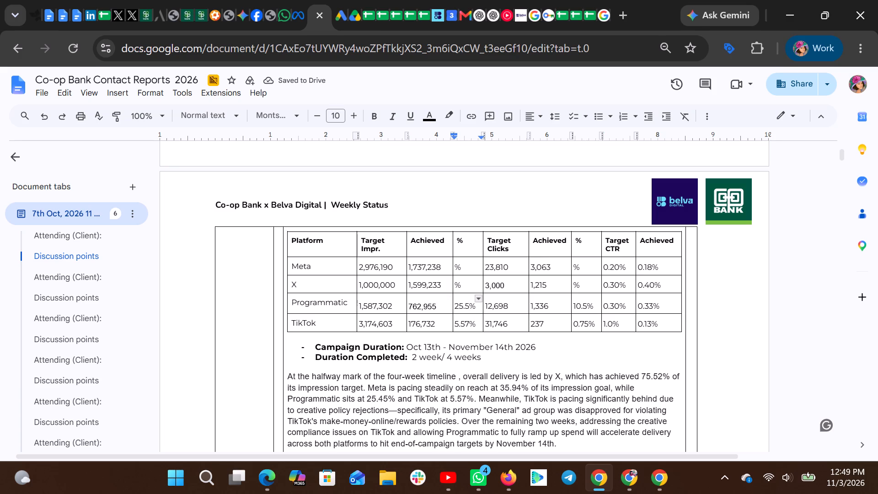
key("BackSpace")
key("BackSpace")
key("BackSpace")
key("BackSpace")
Set Programmatic's achieved clicks in the Reward wallet Campaign table to 2,274.
left_click(555, 304)
key("BackSpace")
key("BackSpace")
key("BackSpace")
key("BackSpace")
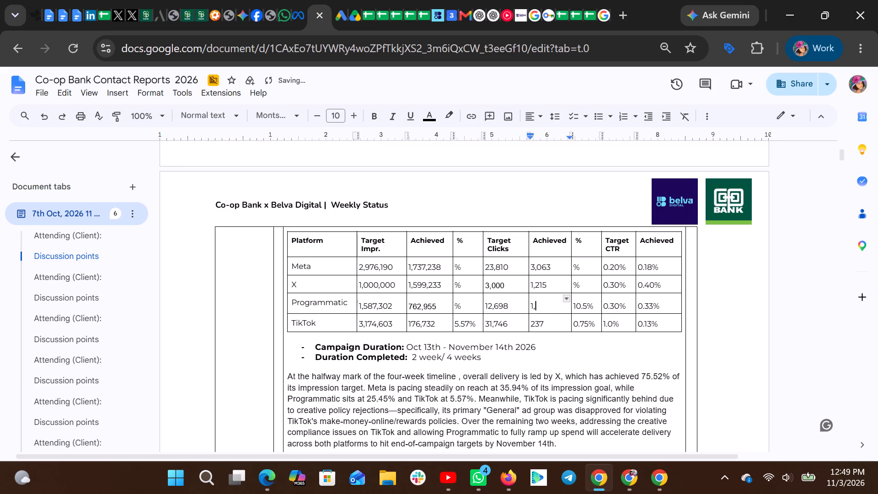
key("BackSpace")
key("2")
key("comma")
key("2")
type("74")
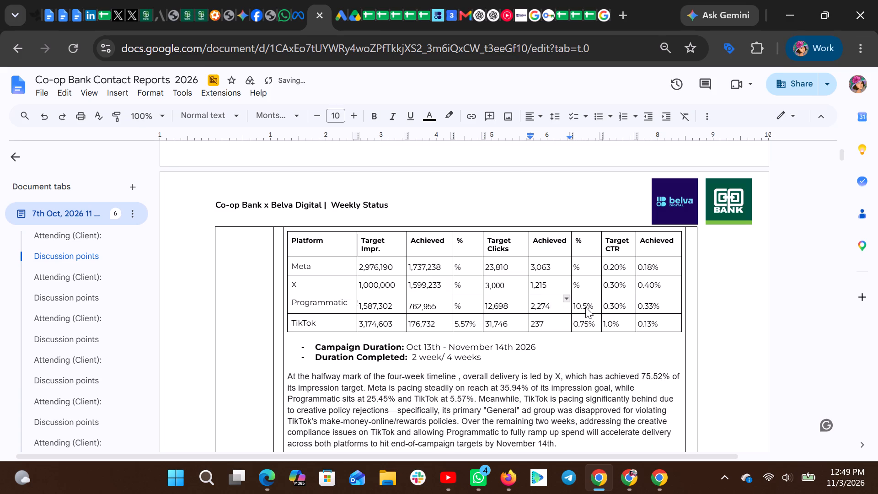
Clear Programmatic's clicks percentage in the Reward wallet Campaign table, keeping only the % sign.
left_click(588, 307)
key("BackSpace")
key("BackSpace")
key("BackSpace")
key("BackSpace")
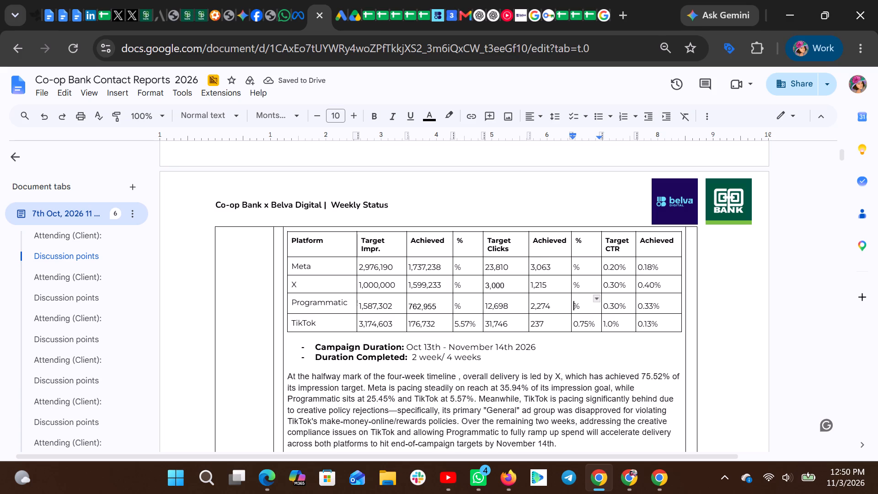
Set Programmatic's achieved CTR in the Reward wallet Campaign table to 0.30%.
left_click(652, 306)
key("BackSpace")
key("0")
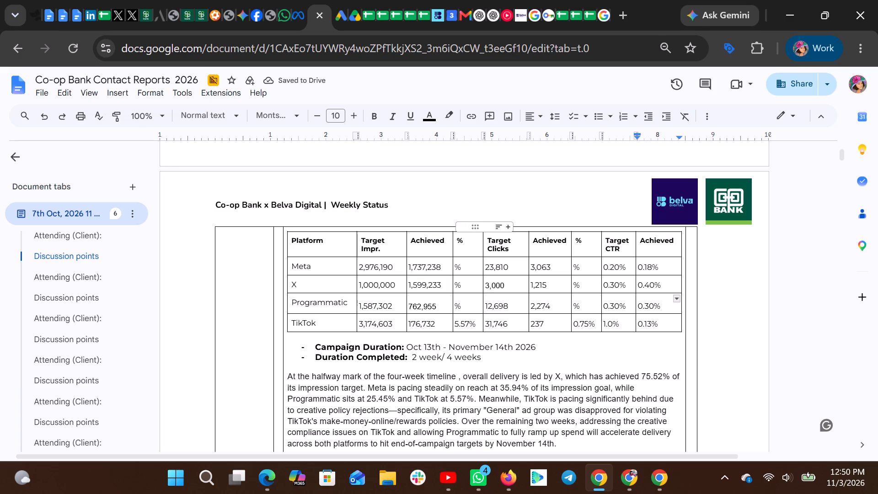
Change the completed week number to 4 in the Duration Completed line below the campaign table.
scroll(485, 337, "down", 1)
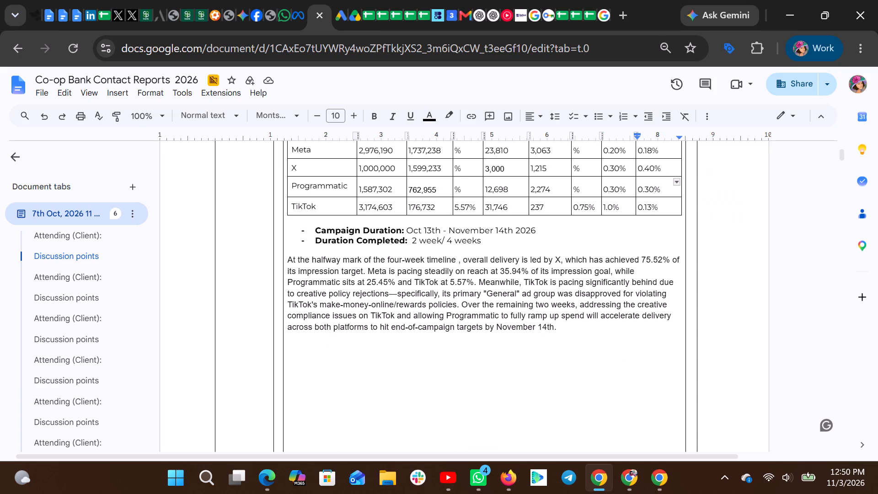
left_click(416, 240)
key("BackSpace")
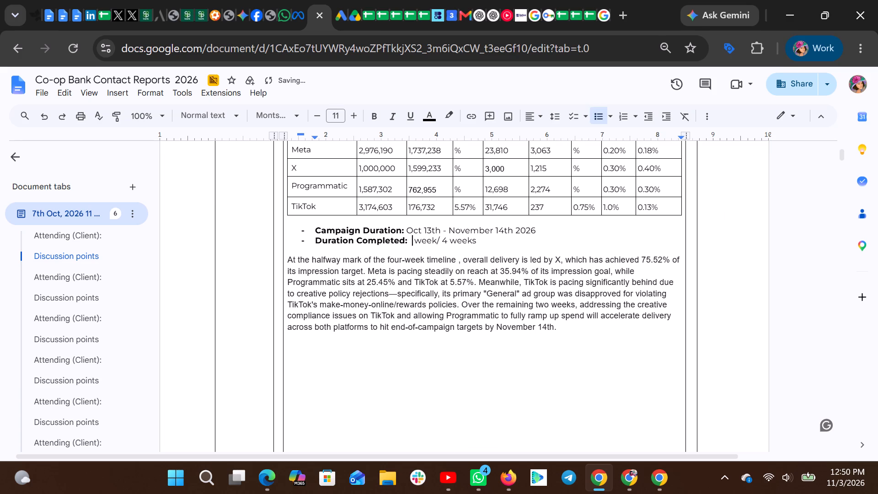